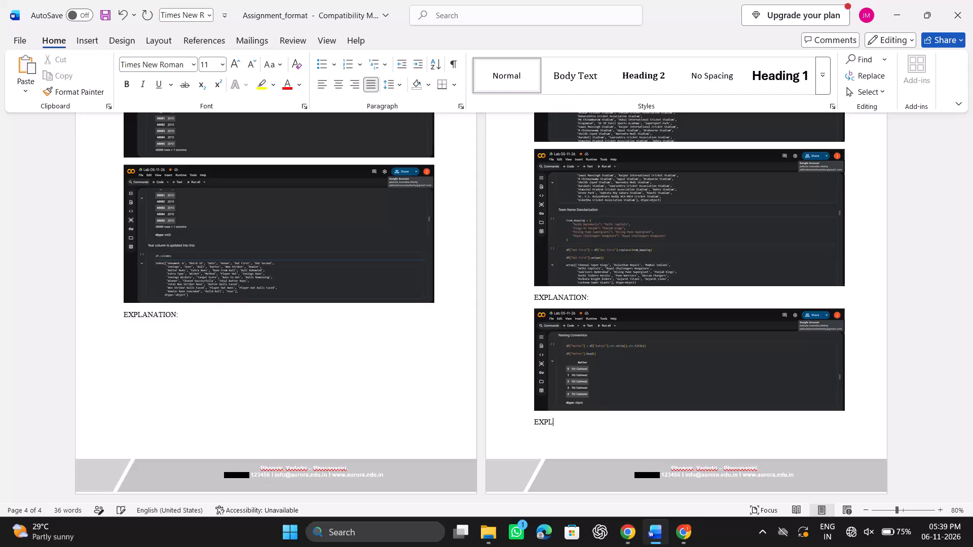
# Complete the "EXPLANATION:" label under the Naming Convention screenshot and start a new line below it.
pyautogui.write('ANATION')
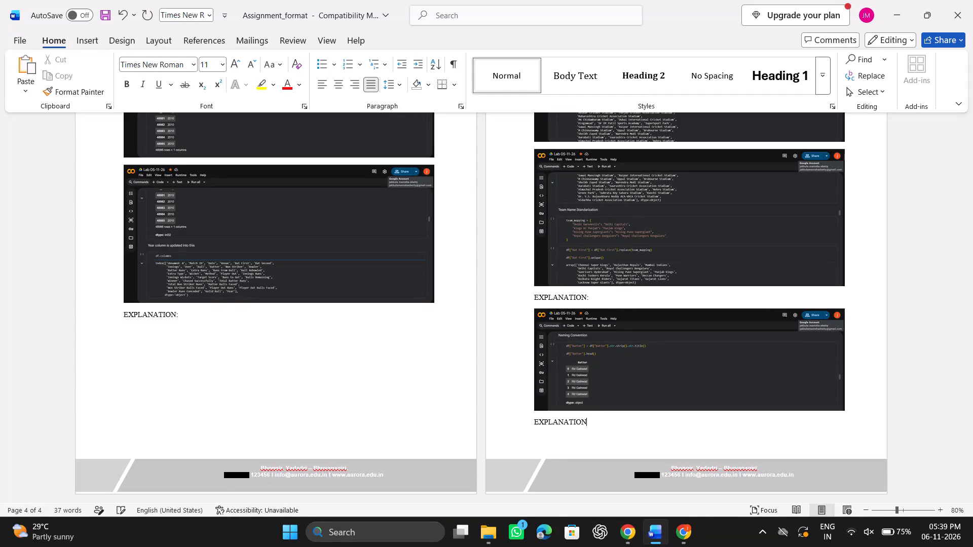
pyautogui.hotkey('shift', ':')
pyautogui.press('Return')
# In the Colab notebook in Chrome, capture a full-width screenshot from the notebook header through the Handling Missing Values code and table rows 0–4, with the account tooltip showing.
pyautogui.click(681, 534)
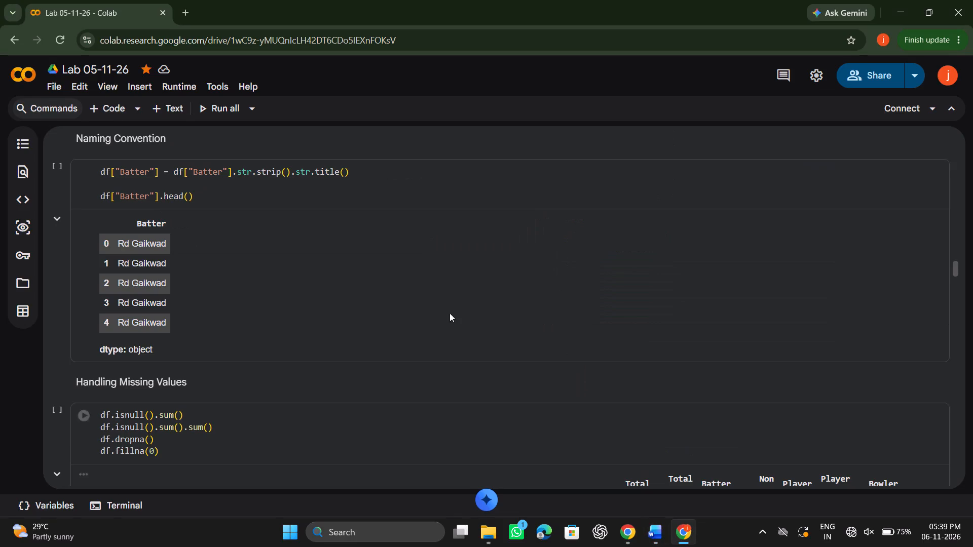
pyautogui.scroll(-3, 424, 322)
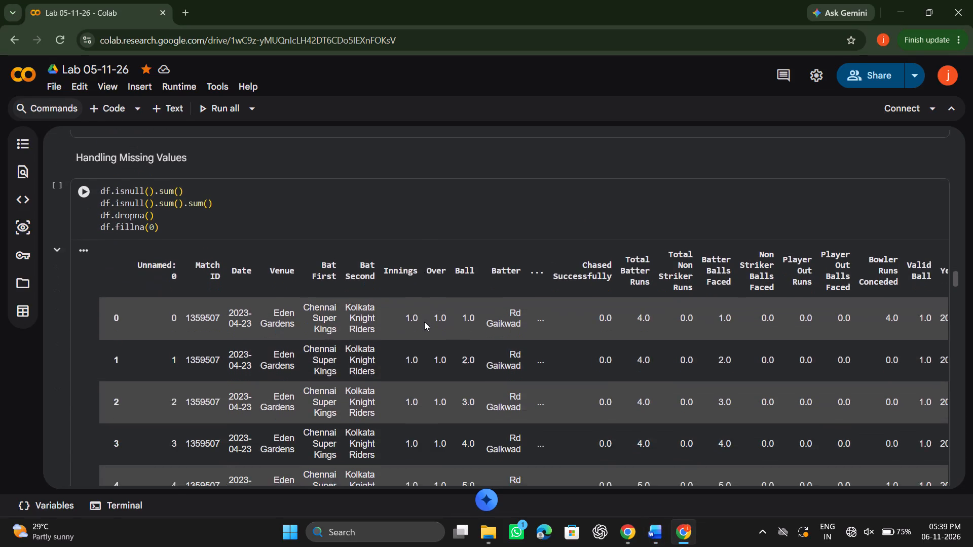
pyautogui.scroll(-1, 424, 322)
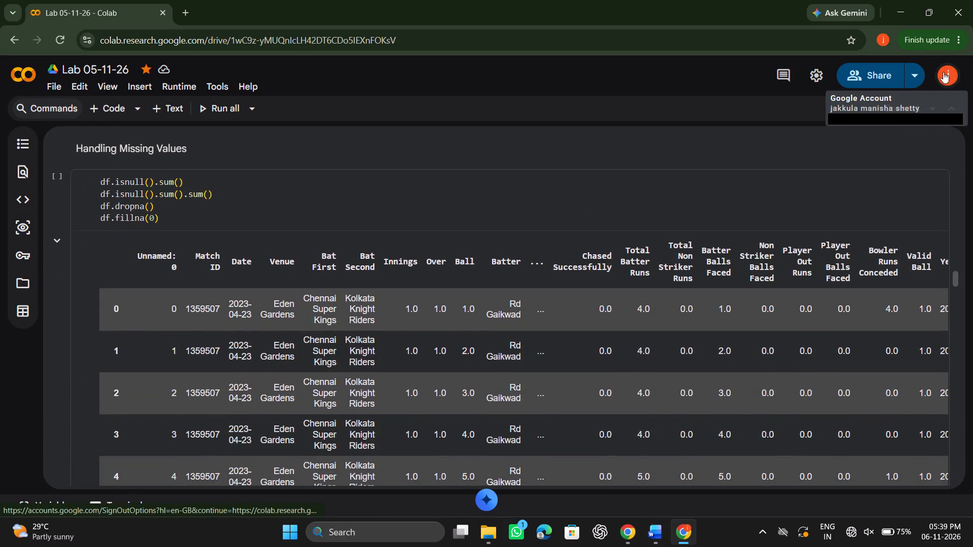
pyautogui.press('Print')
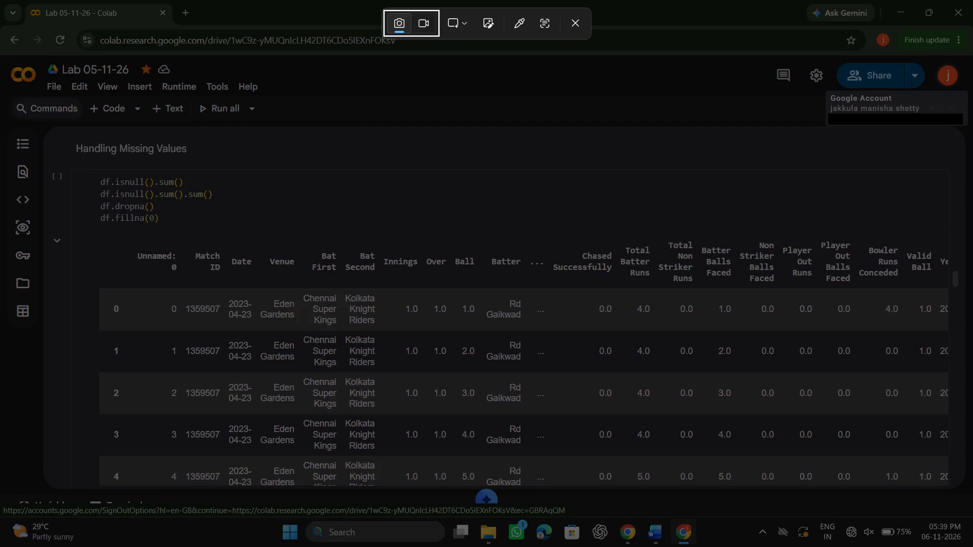
pyautogui.moveTo(0, 54); pyautogui.dragTo(601, 440)
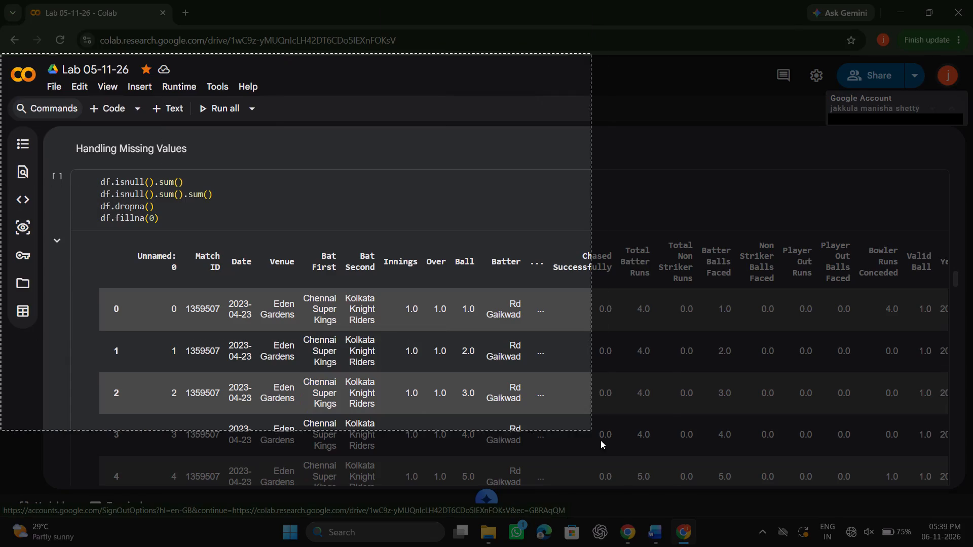
pyautogui.moveTo(601, 440); pyautogui.dragTo(853, 489)
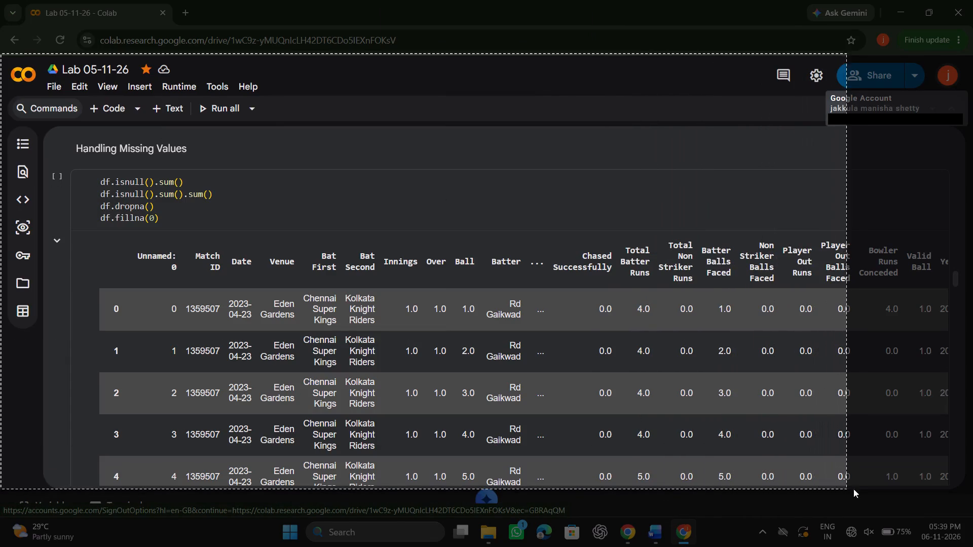
pyautogui.moveTo(853, 489); pyautogui.dragTo(972, 488)
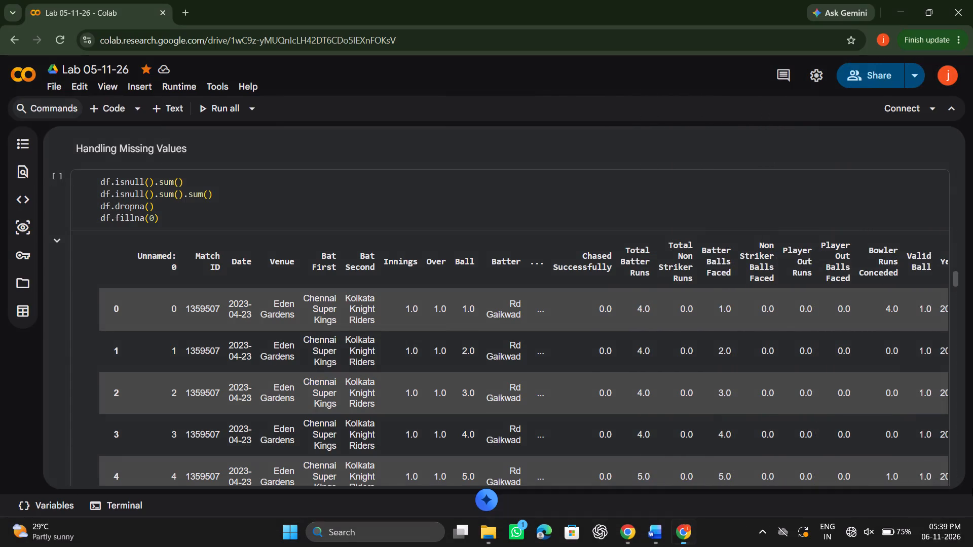
# Paste the Handling Missing Values capture into the Word document after the last "EXPLANATION:" label and start a new line below it.
pyautogui.click(653, 528)
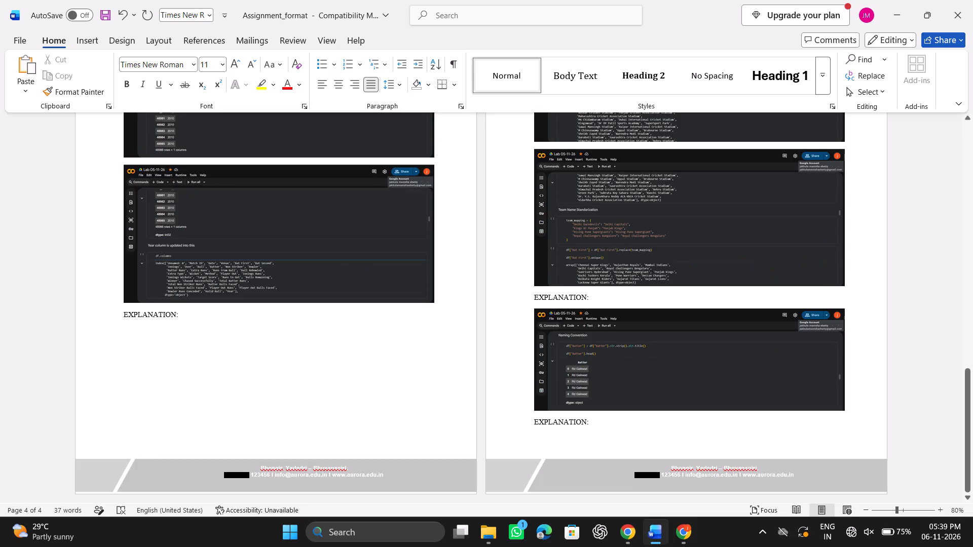
pyautogui.hotkey('ctrl', 'v')
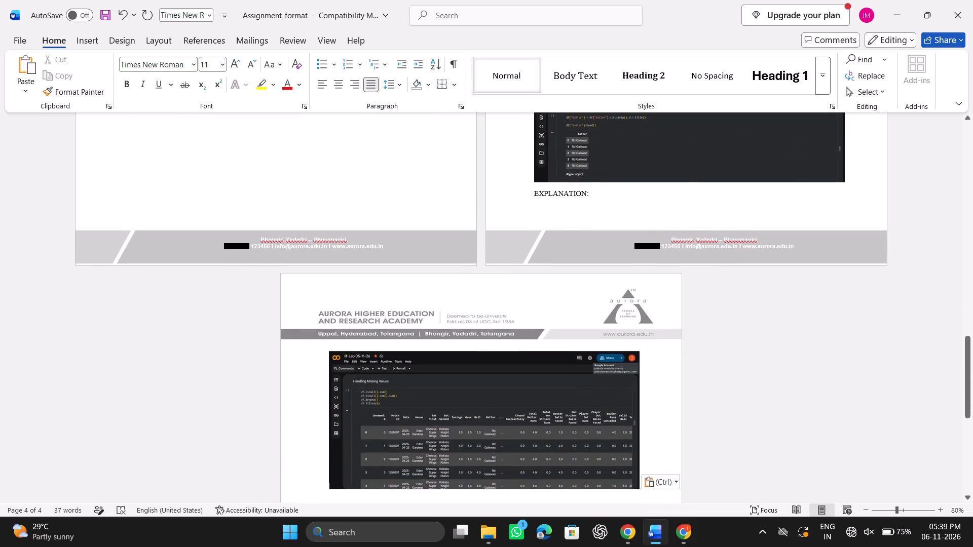
pyautogui.click(643, 461)
pyautogui.press('Return')
# In the Colab notebook, capture a full-width screenshot of the rest of the Handling Missing Values table down to its row and column summary, with the account tooltip showing.
pyautogui.click(686, 535)
pyautogui.scroll(-2, 550, 291)
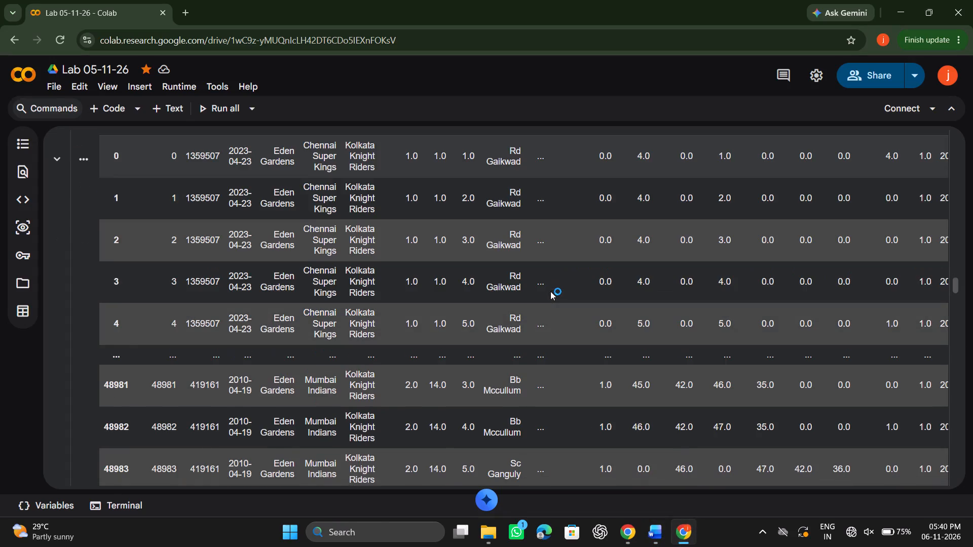
pyautogui.scroll(-2, 550, 291)
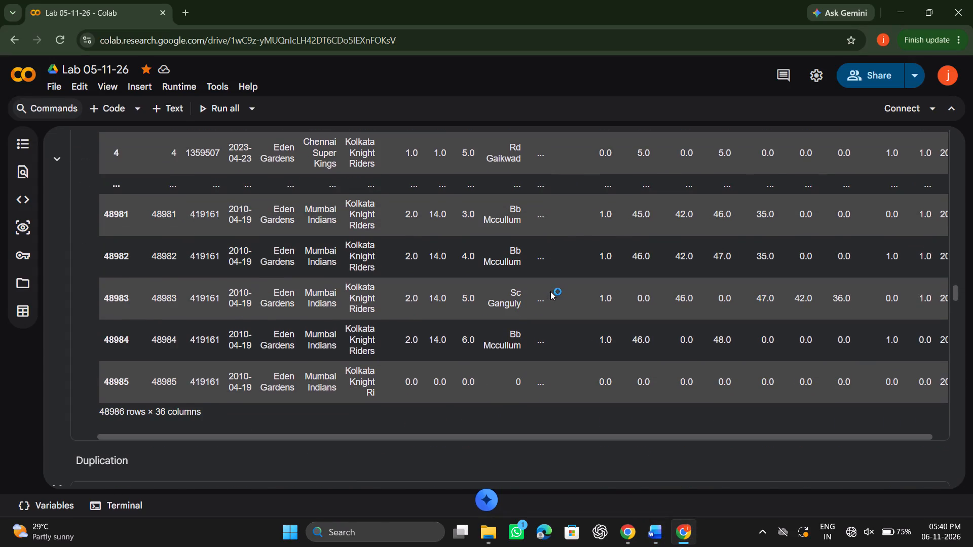
pyautogui.scroll(1, 550, 291)
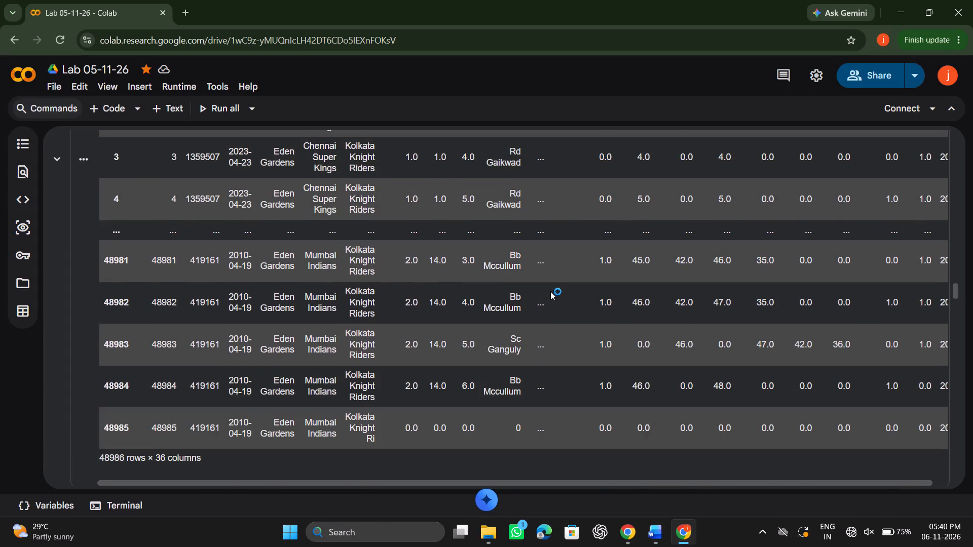
pyautogui.scroll(-1, 550, 291)
pyautogui.scroll(1, 550, 291)
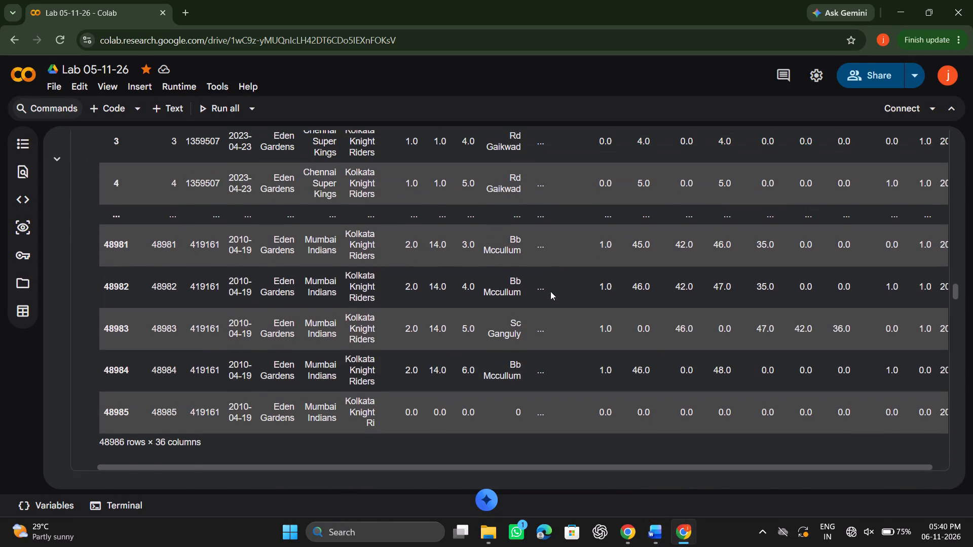
pyautogui.scroll(1, 550, 291)
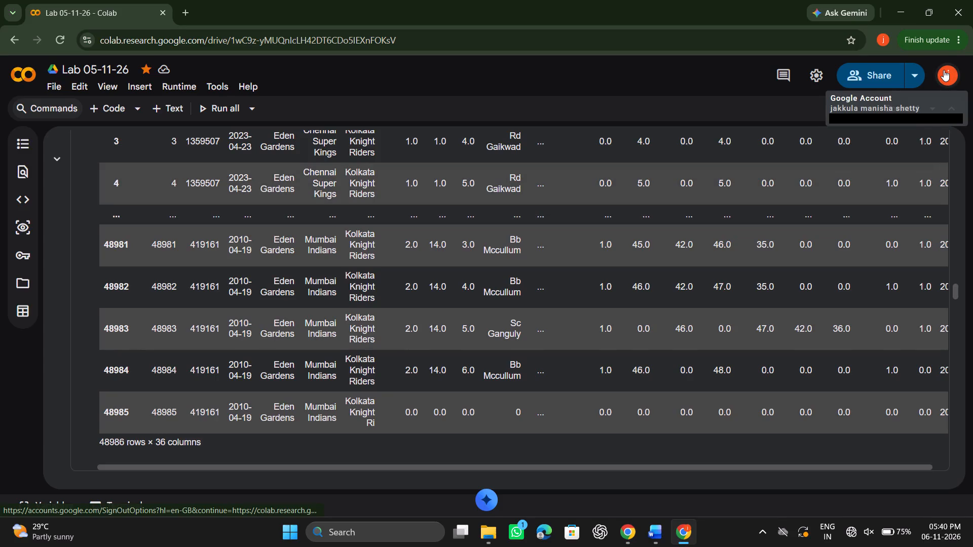
pyautogui.press('Print')
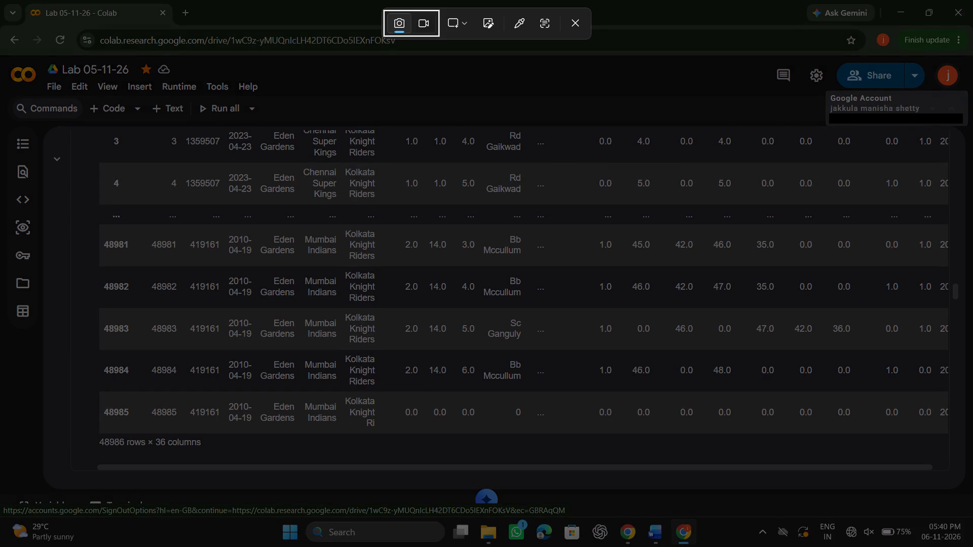
pyautogui.moveTo(0, 54); pyautogui.dragTo(963, 466)
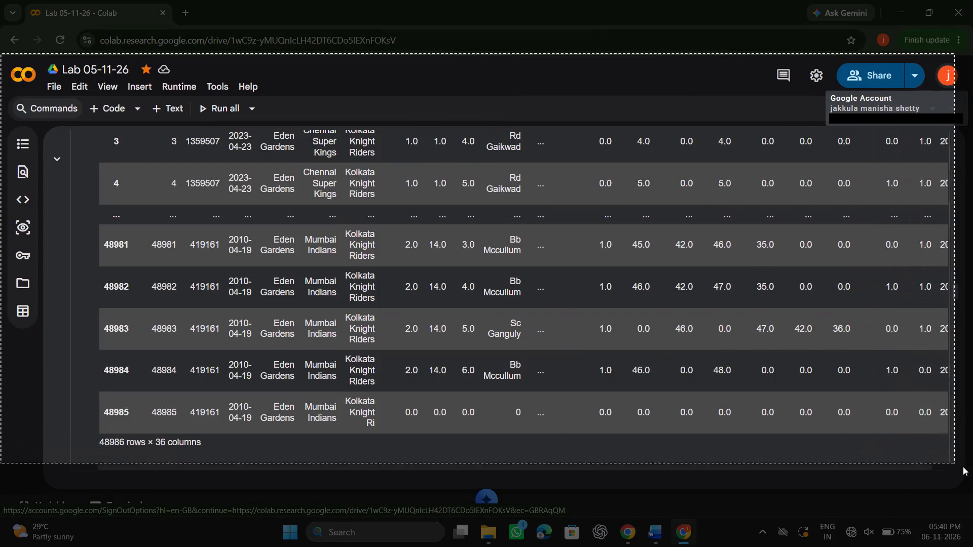
pyautogui.moveTo(963, 466); pyautogui.dragTo(972, 480)
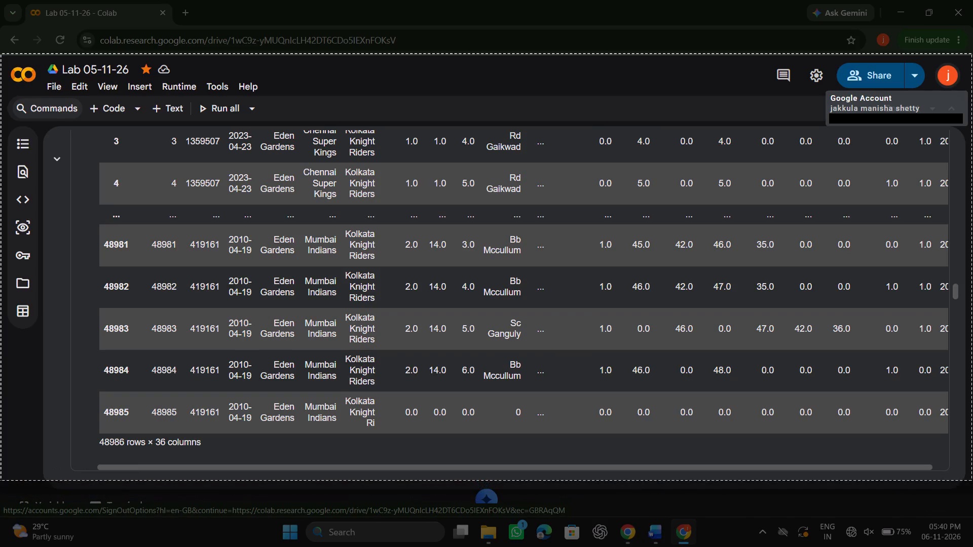
pyautogui.moveTo(972, 480); pyautogui.dragTo(972, 481)
# Paste the second Handling Missing Values capture into the Word document directly below the first one.
pyautogui.click(654, 530)
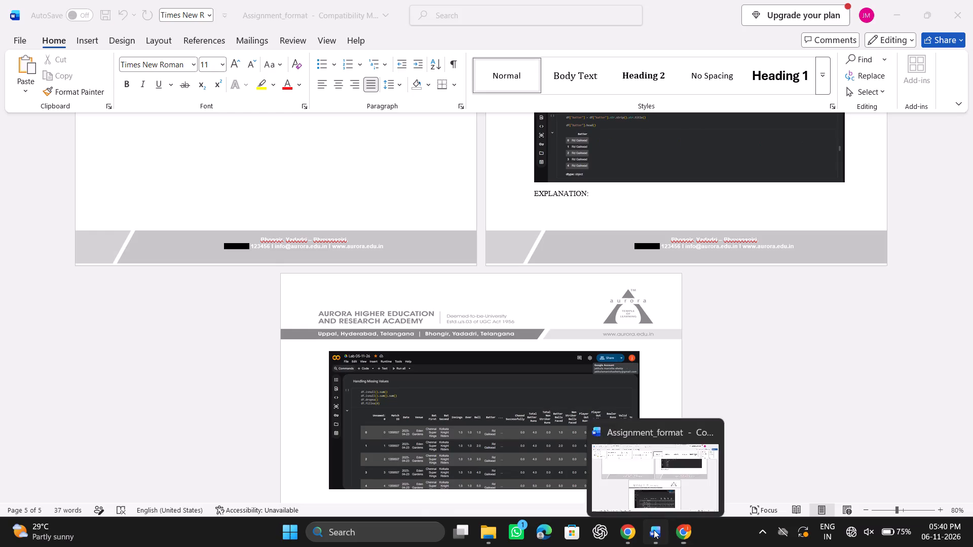
pyautogui.hotkey('ctrl', 'v')
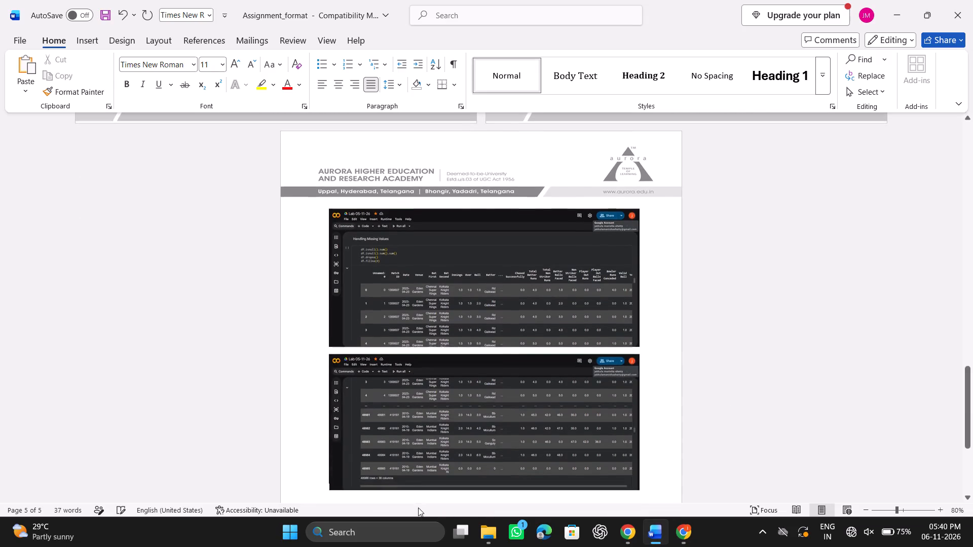
# Add an "EXPLANATION:" label below the second Handling Missing Values screenshot, followed by a new line.
pyautogui.click(336, 491)
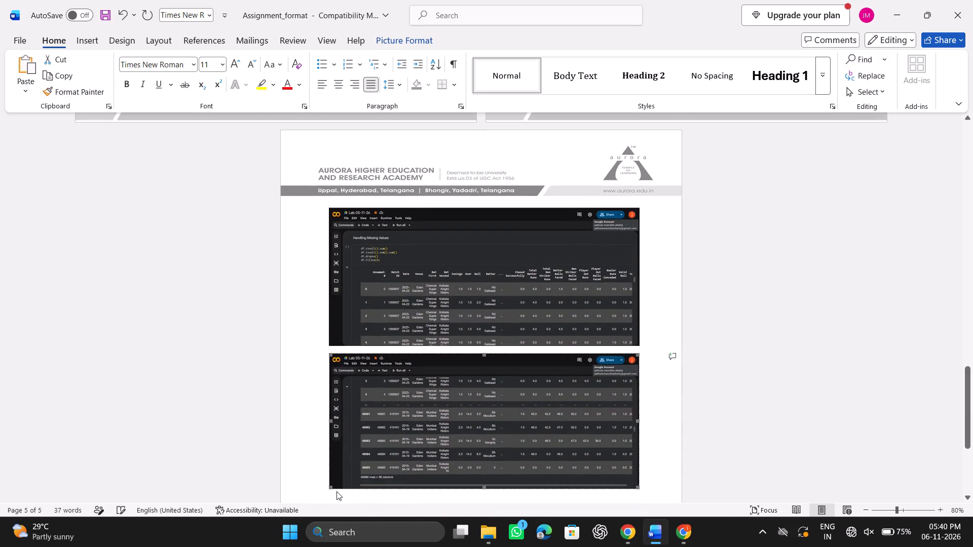
pyautogui.click(647, 479)
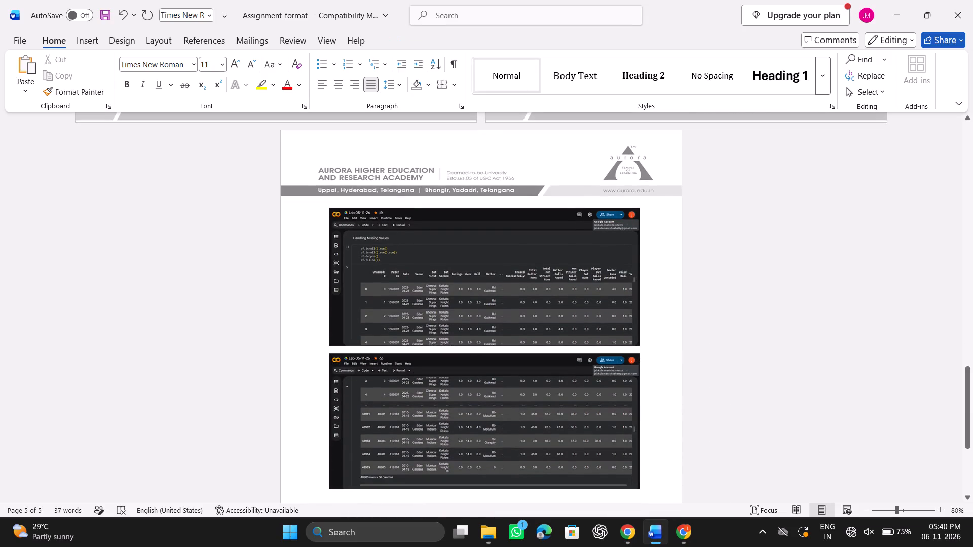
pyautogui.press('Return')
pyautogui.write('EXPLANA')
pyautogui.write('TION')
pyautogui.hotkey('shift', ':')
pyautogui.press('Return')
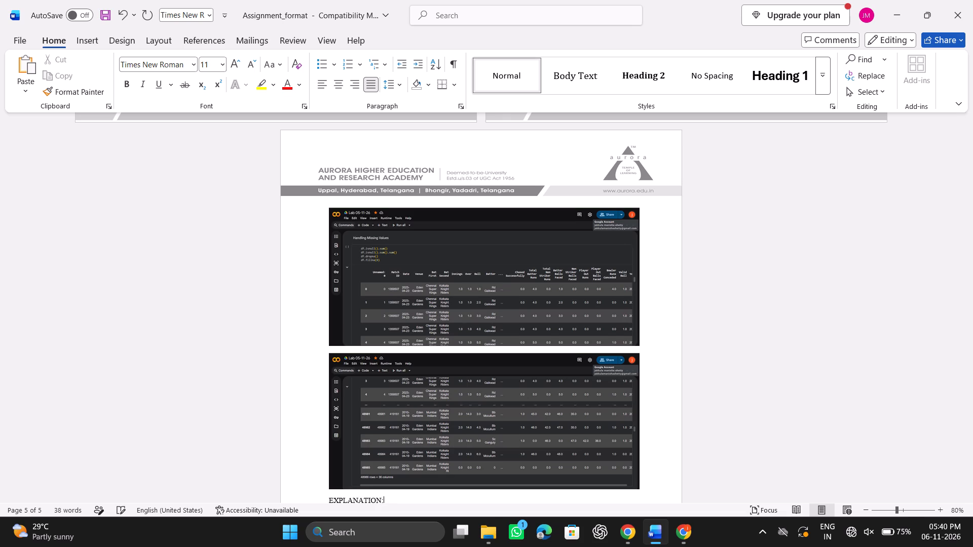
# In the Colab notebook, capture a full-width screenshot from the header through the Duplication code and output, excluding Feature creating, with the account tooltip showing.
pyautogui.click(682, 538)
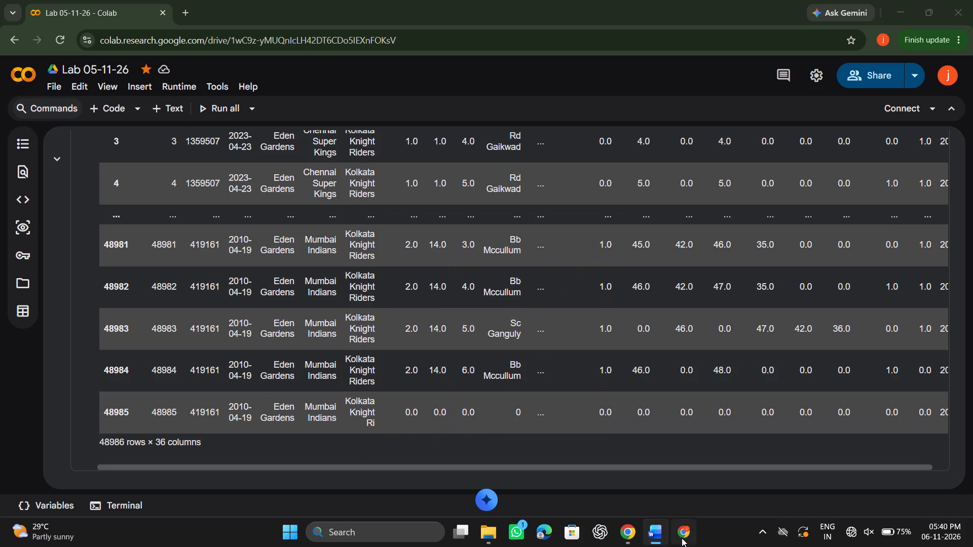
pyautogui.scroll(-4, 443, 378)
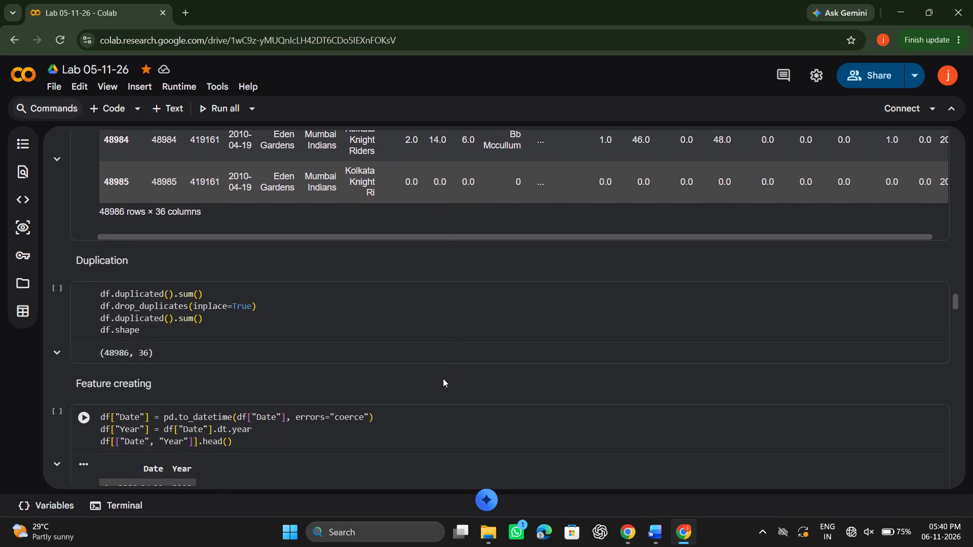
pyautogui.scroll(-1, 443, 378)
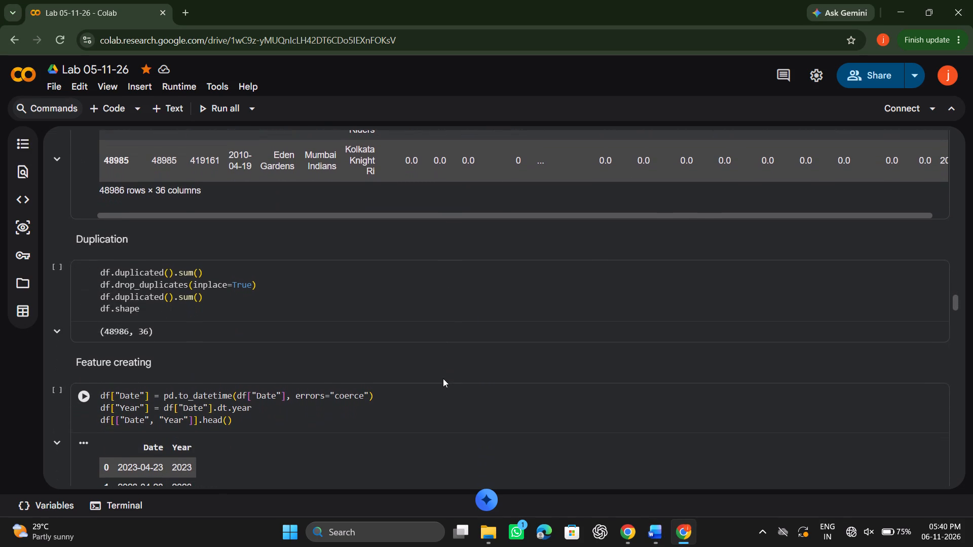
pyautogui.scroll(-3, 443, 378)
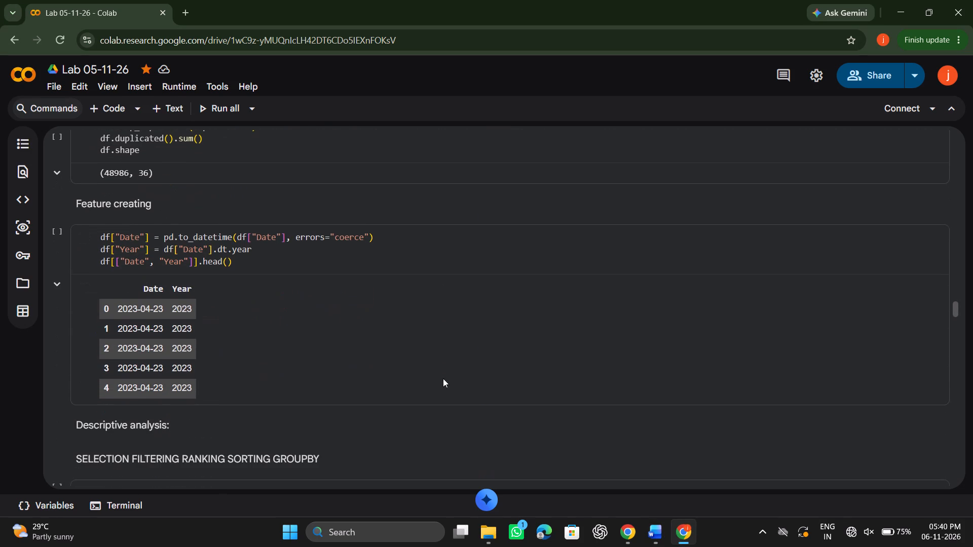
pyautogui.scroll(1, 443, 378)
pyautogui.scroll(-1, 443, 378)
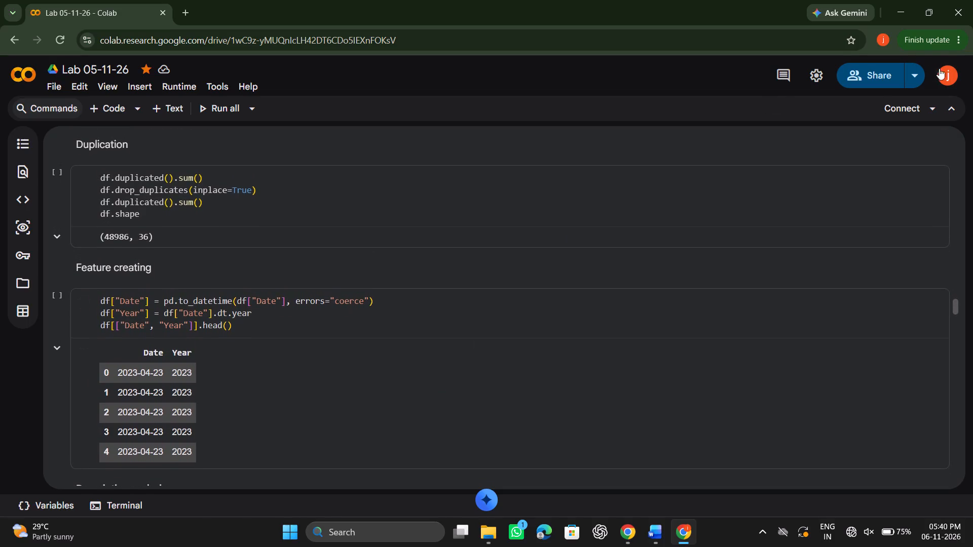
pyautogui.press('Print')
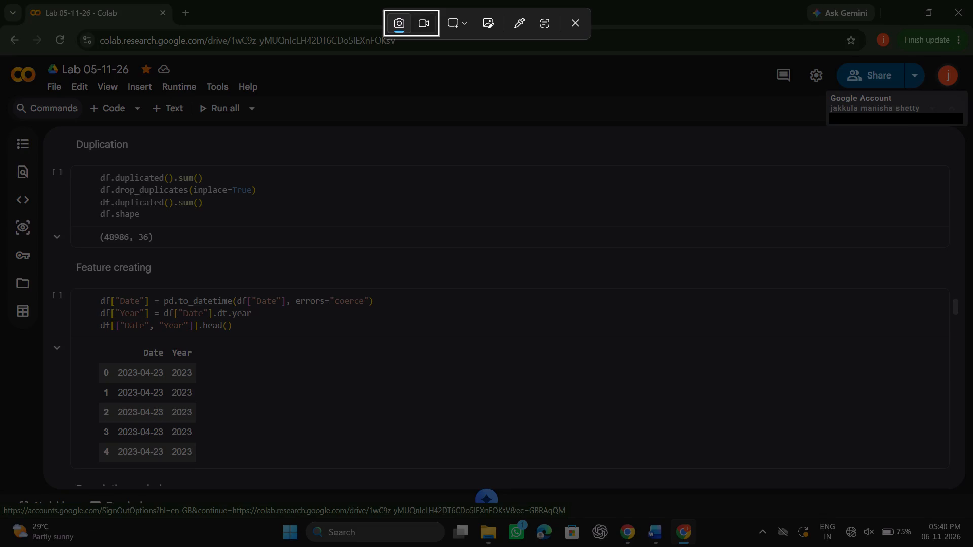
pyautogui.moveTo(0, 54); pyautogui.dragTo(453, 302)
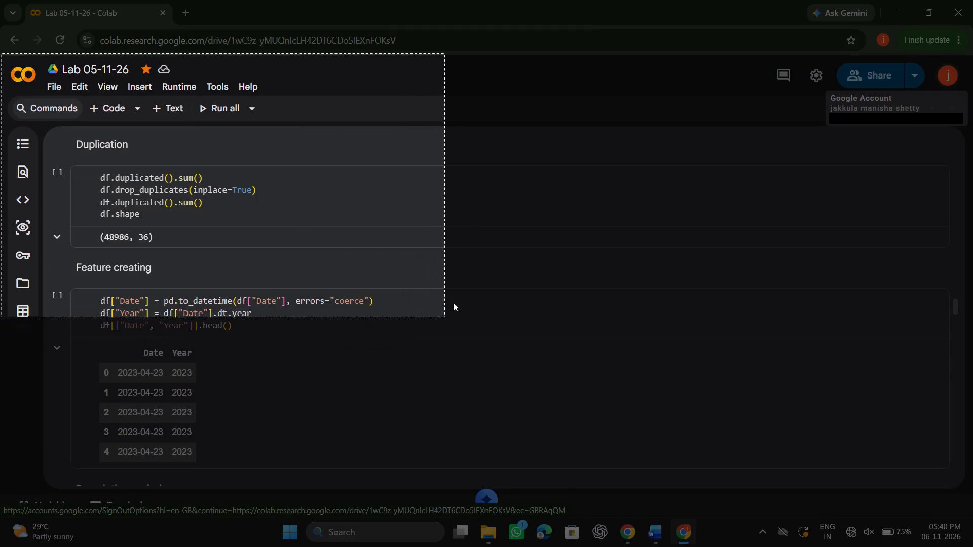
pyautogui.moveTo(453, 302); pyautogui.dragTo(641, 264)
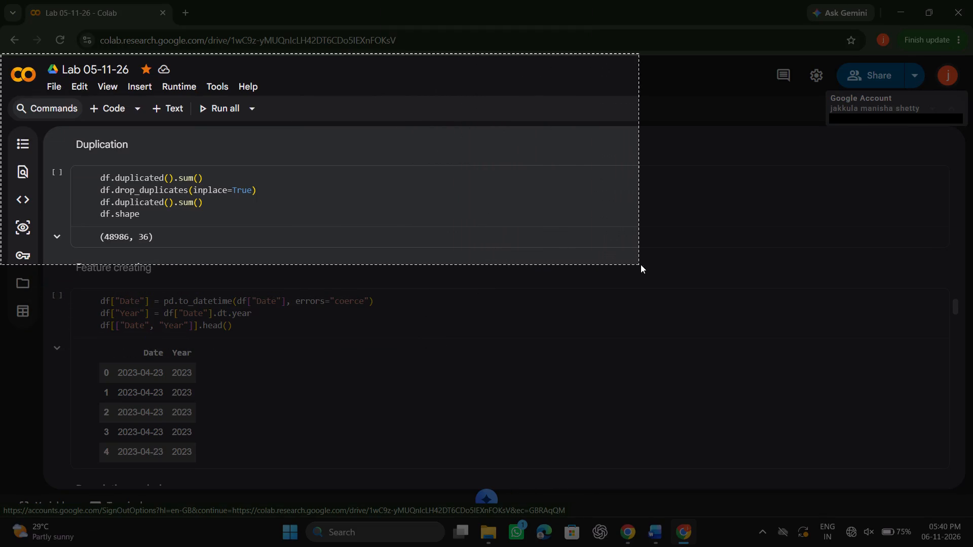
pyautogui.moveTo(641, 264); pyautogui.dragTo(814, 260)
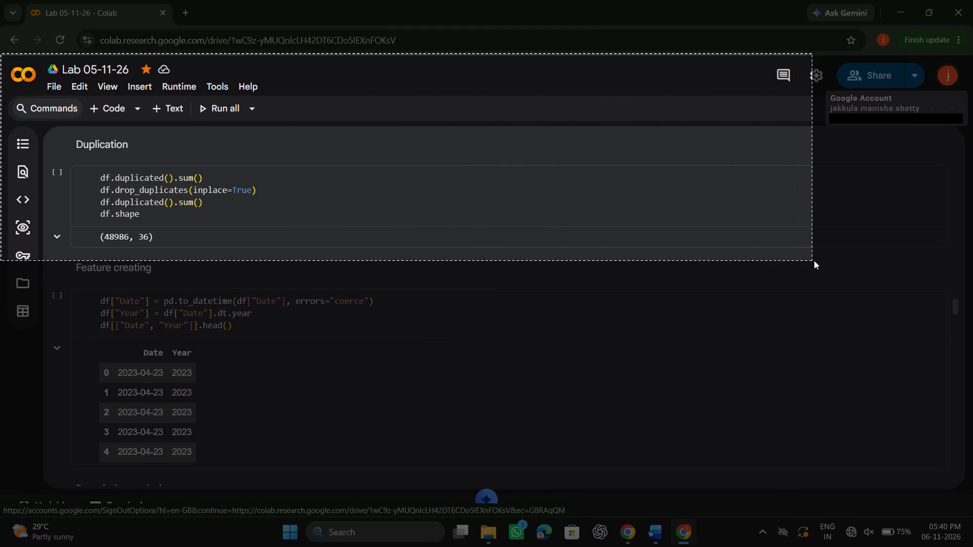
pyautogui.moveTo(814, 260); pyautogui.dragTo(972, 261)
# Paste the Duplication capture at the end of the Word document and add an "EXPLANATION:" label below it, followed by a new line.
pyautogui.click(648, 531)
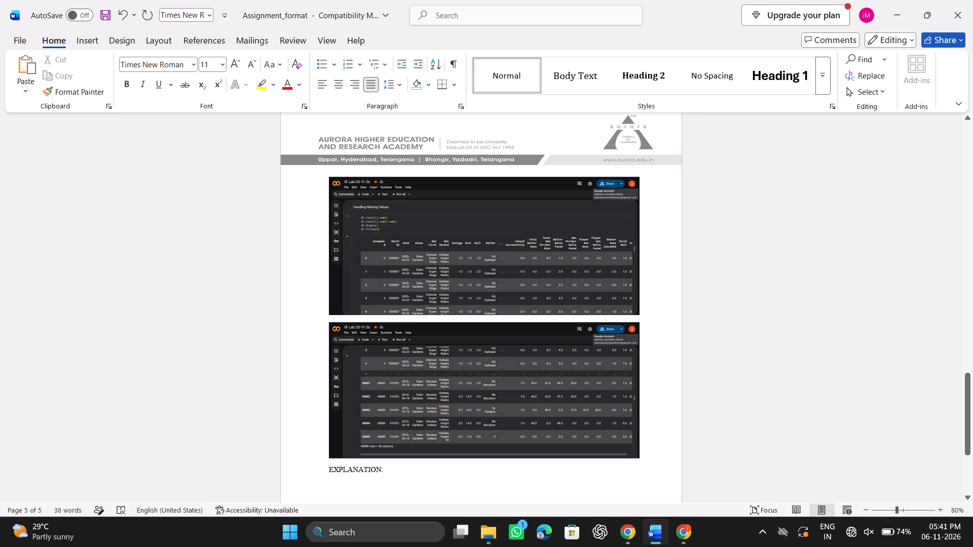
pyautogui.hotkey('ctrl', 'v')
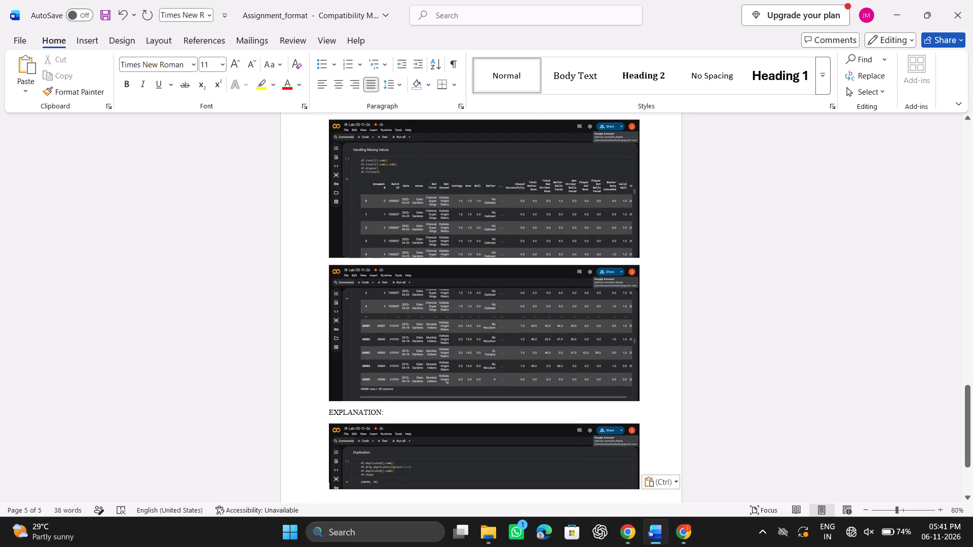
pyautogui.press('Right')
pyautogui.press('Return')
pyautogui.write('EXPLANATION')
pyautogui.hotkey('shift', ':')
pyautogui.press('Return')
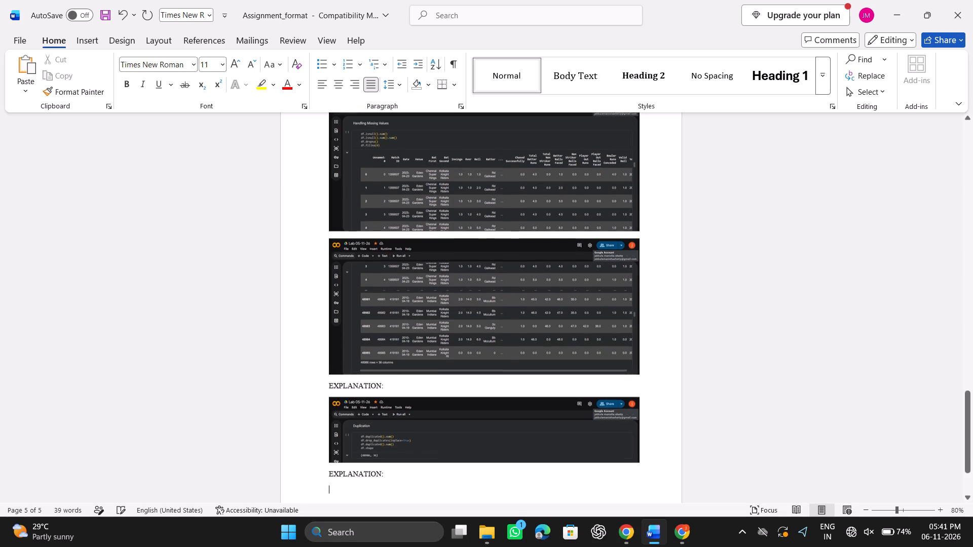
# In the Colab notebook, capture a full-width screenshot from the header through the Feature creating code and output, excluding Descriptive analysis, with the account tooltip showing.
pyautogui.click(681, 535)
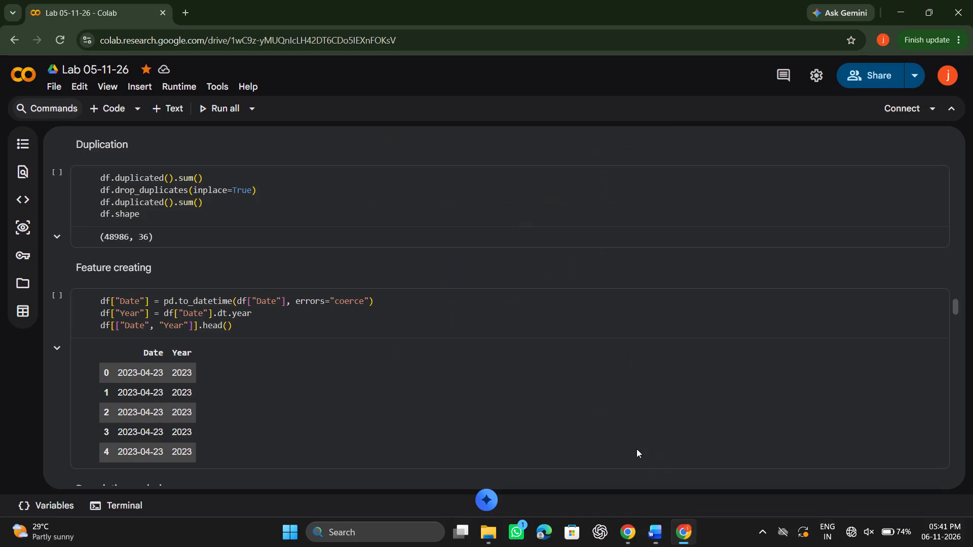
pyautogui.scroll(-3, 416, 368)
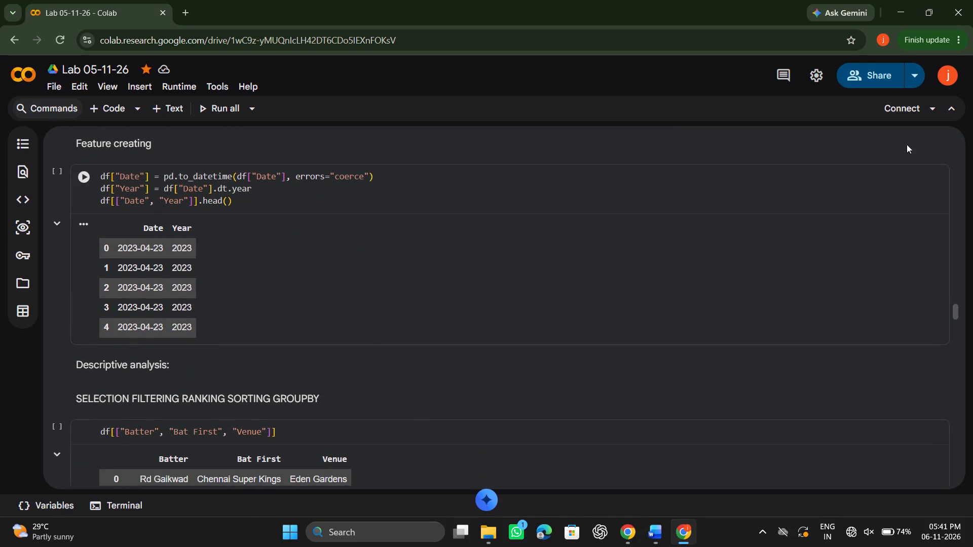
pyautogui.press('Print')
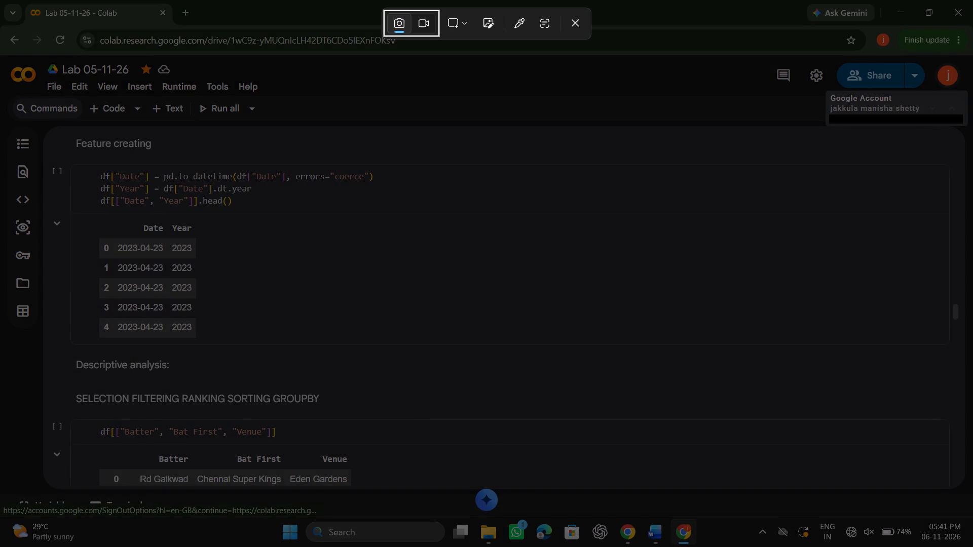
pyautogui.moveTo(0, 53); pyautogui.dragTo(548, 353)
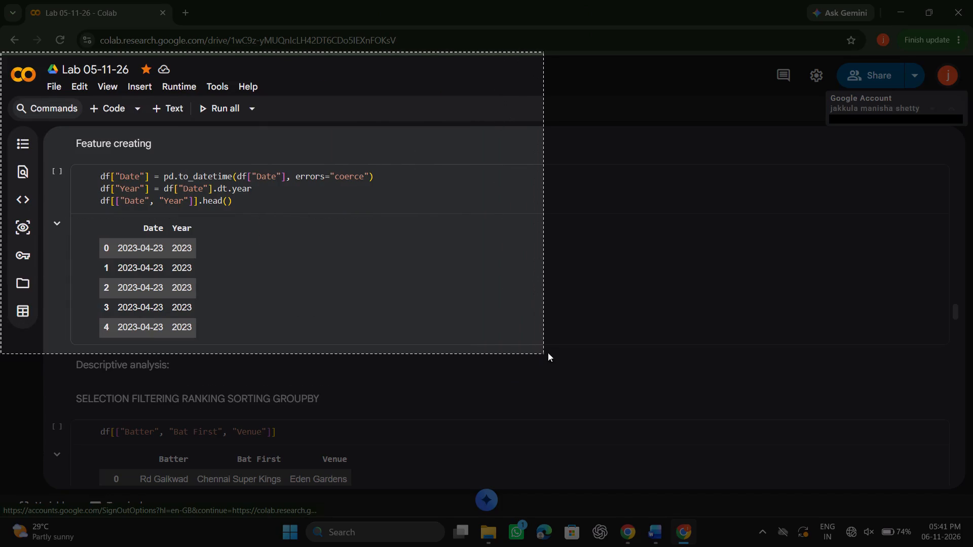
pyautogui.moveTo(548, 353); pyautogui.dragTo(746, 353)
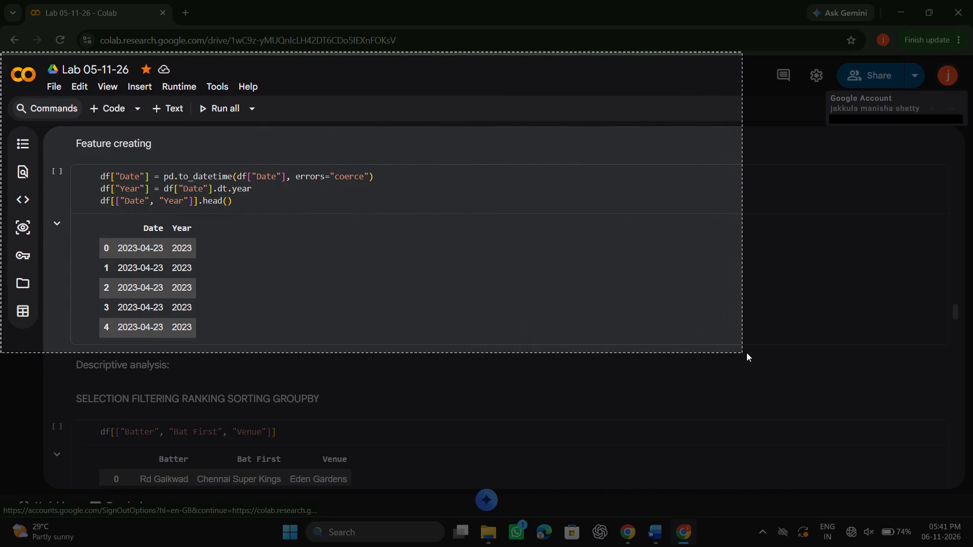
pyautogui.moveTo(746, 353); pyautogui.dragTo(924, 353)
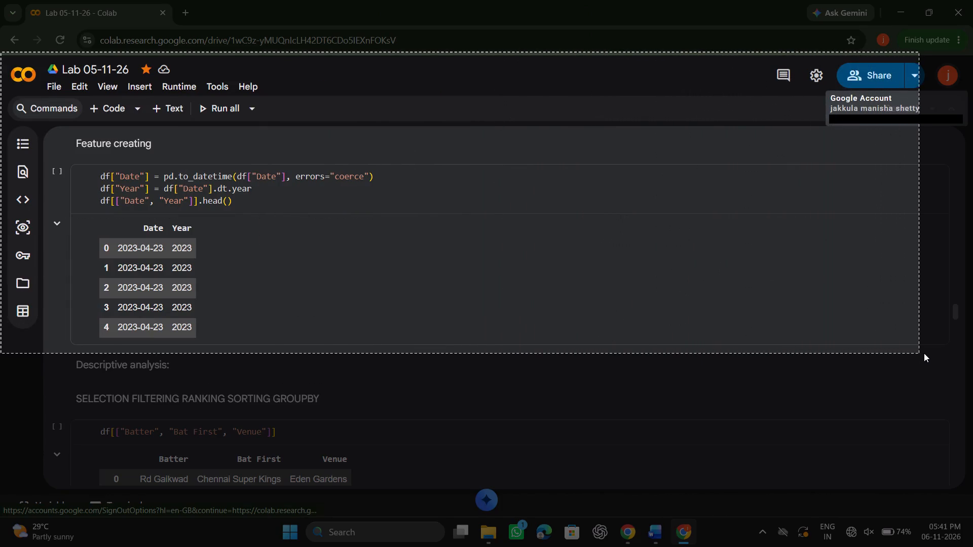
pyautogui.moveTo(924, 353); pyautogui.dragTo(972, 354)
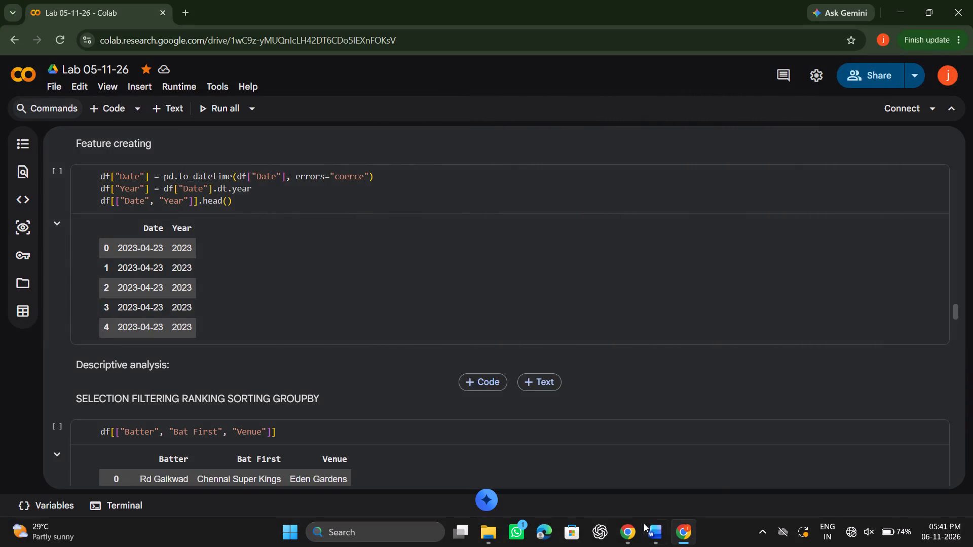
# Paste the Feature creating capture into the Word document and add an "EXPLANATION:" label below it, followed by a new line.
pyautogui.click(657, 529)
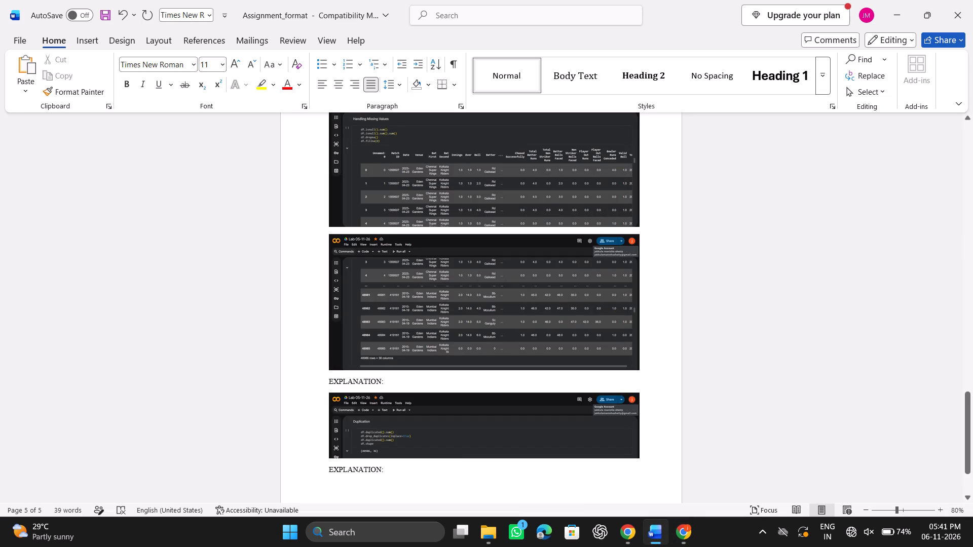
pyautogui.hotkey('ctrl', 'v')
pyautogui.press('Right')
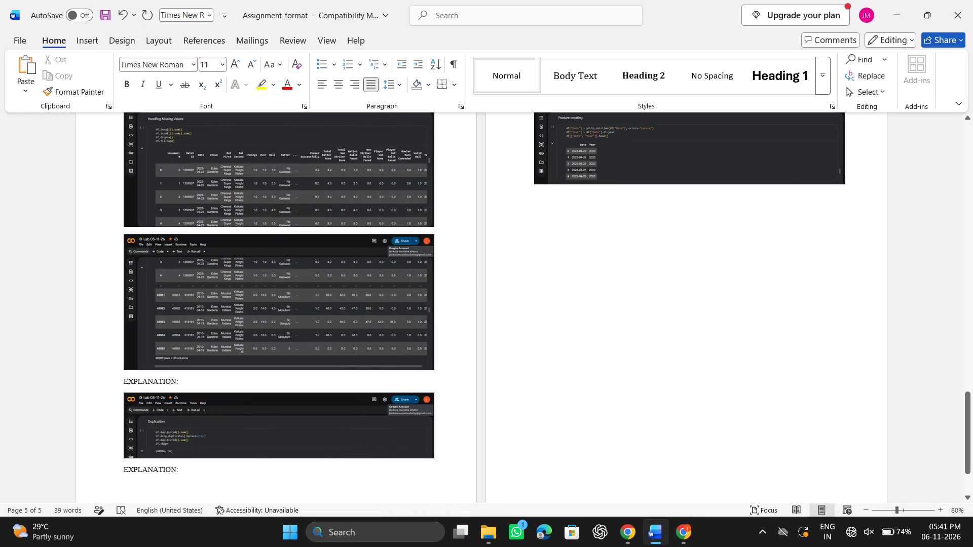
pyautogui.press('e')
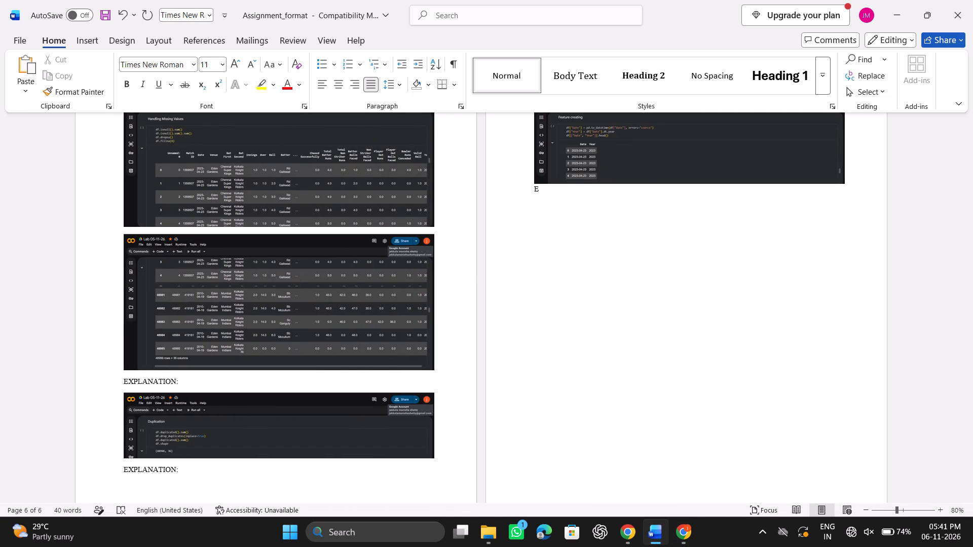
pyautogui.press('x')
pyautogui.write('PLANATION')
pyautogui.hotkey('shift', ':')
pyautogui.press('Return')
# In the Colab notebook, capture a full-width screenshot from the header through the Descriptive analysis heading and Batter, Bat First, Venue table, with the account tooltip showing.
pyautogui.click(687, 536)
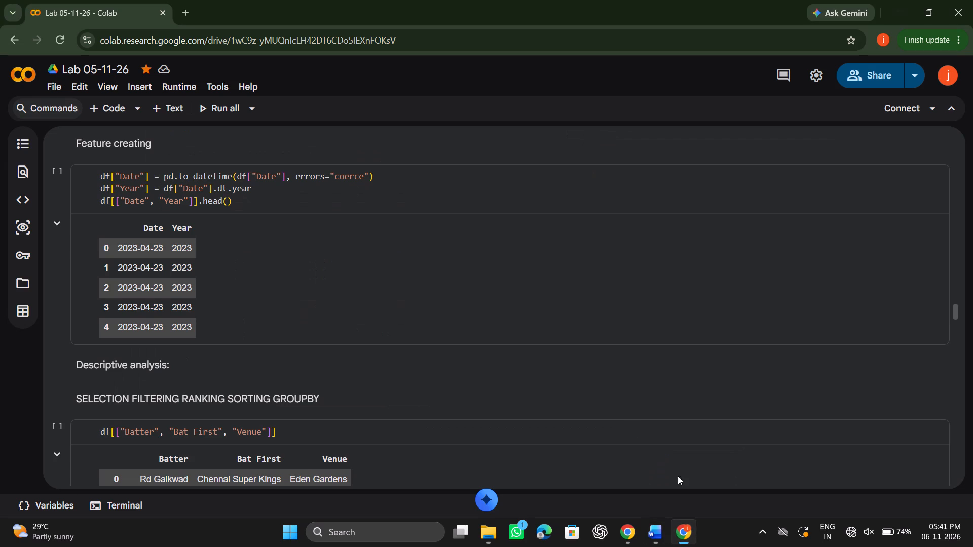
pyautogui.scroll(-2, 413, 378)
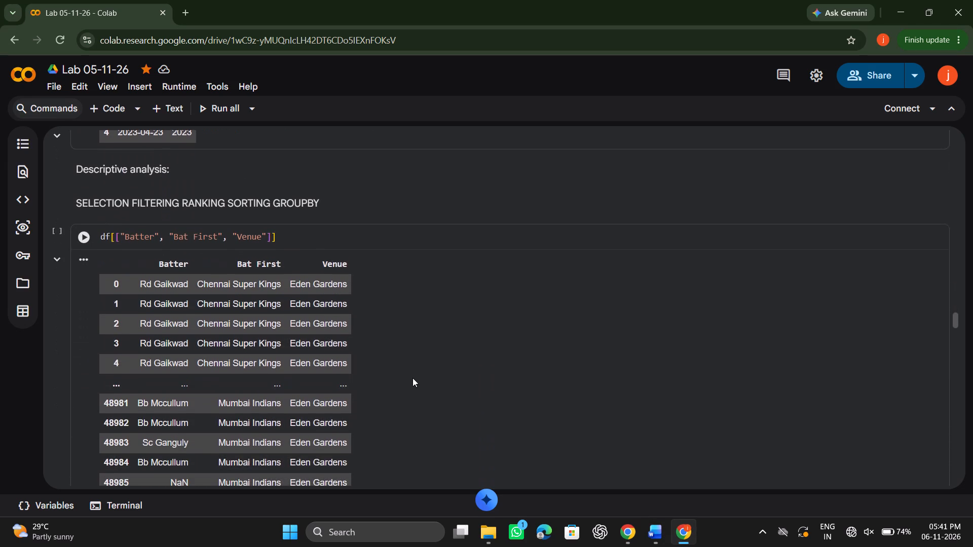
pyautogui.scroll(-1, 413, 378)
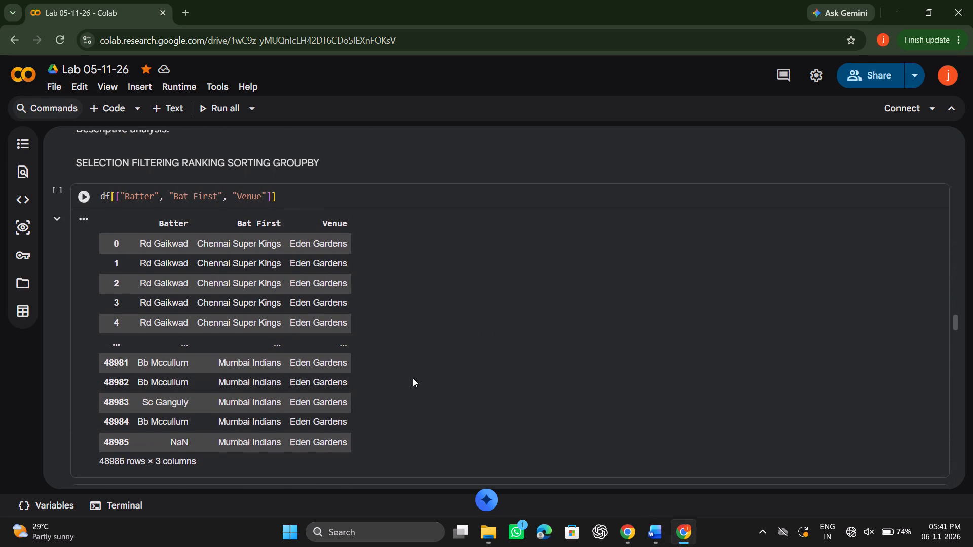
pyautogui.scroll(-1, 413, 378)
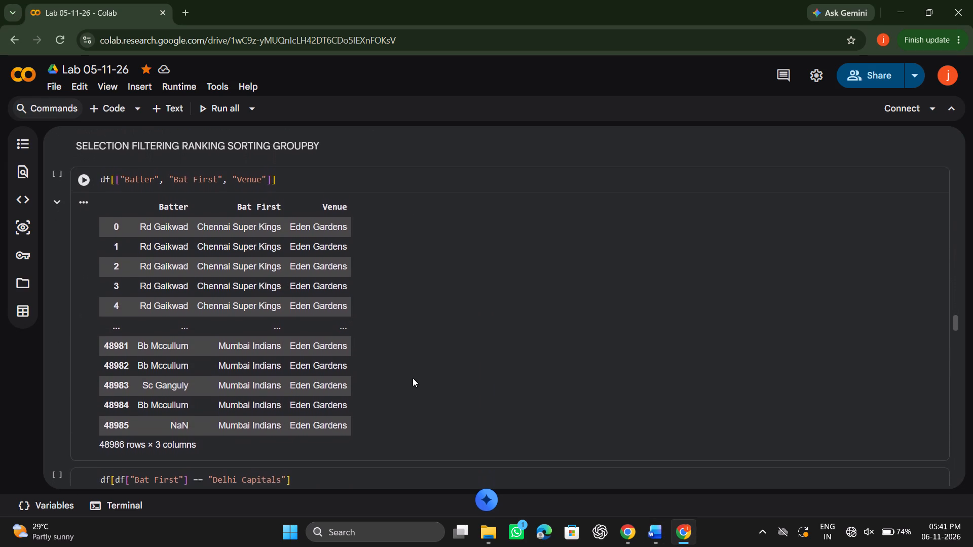
pyautogui.scroll(-1, 413, 378)
pyautogui.scroll(1, 413, 378)
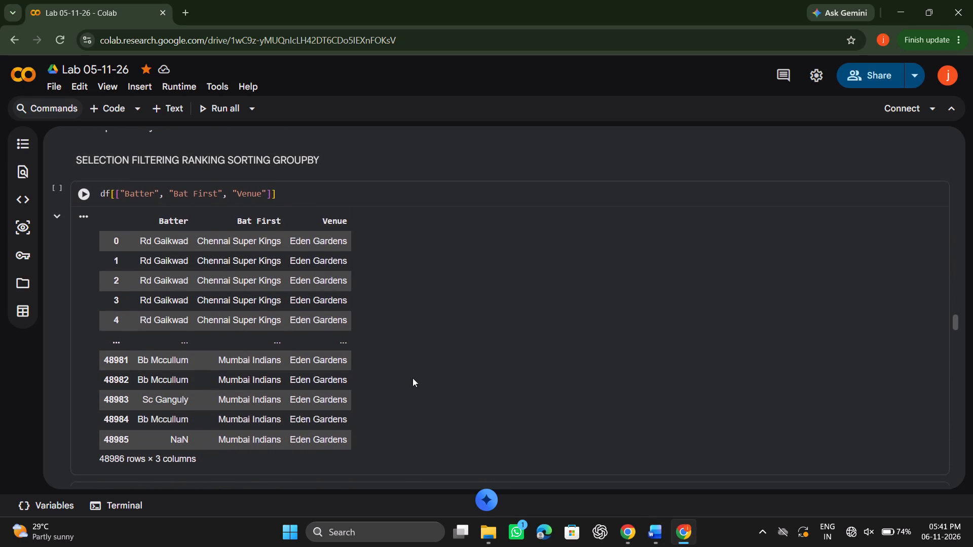
pyautogui.scroll(2, 413, 378)
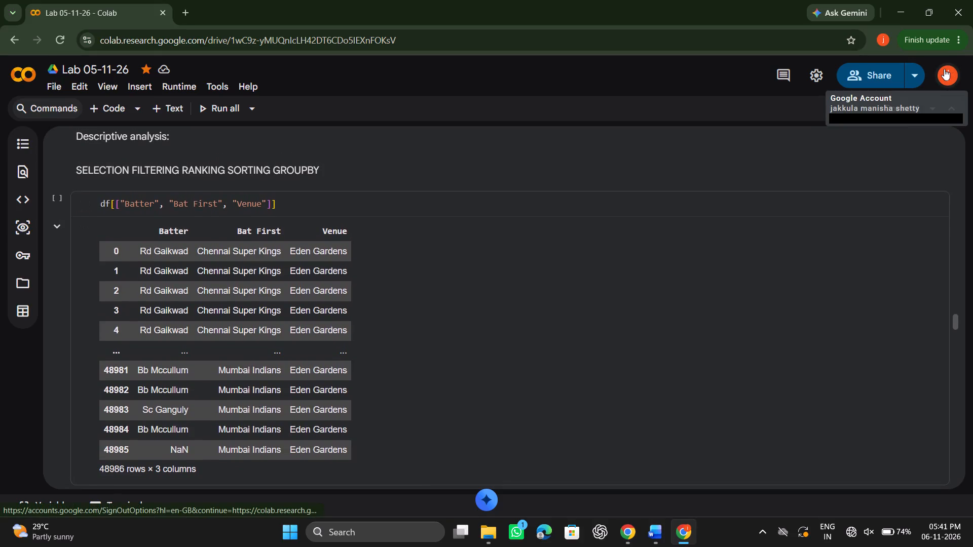
pyautogui.press('Print')
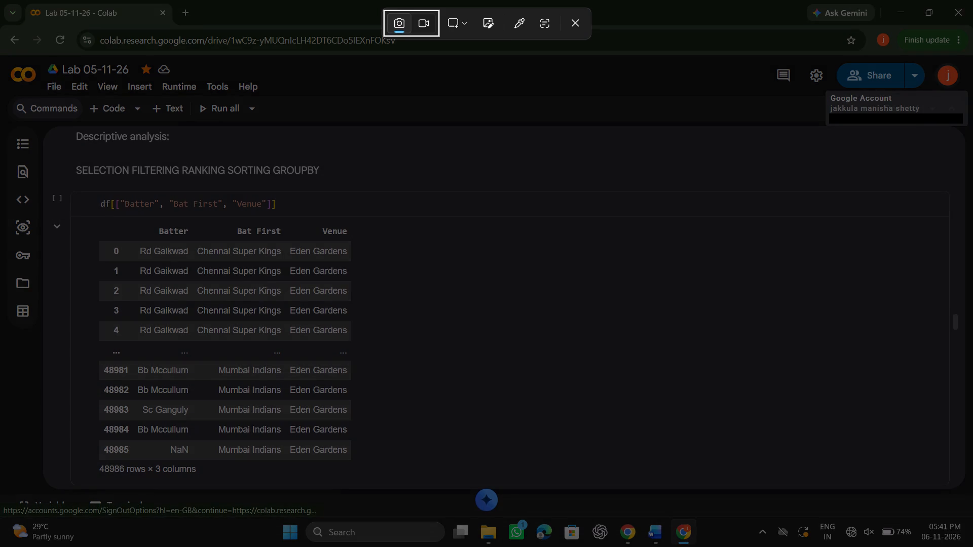
pyautogui.moveTo(0, 54); pyautogui.dragTo(710, 463)
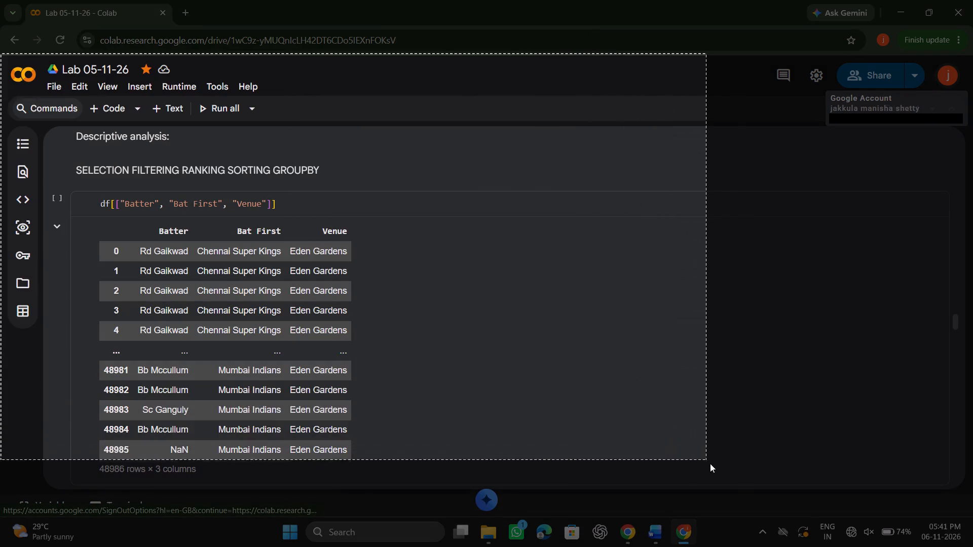
pyautogui.moveTo(710, 463); pyautogui.dragTo(887, 485)
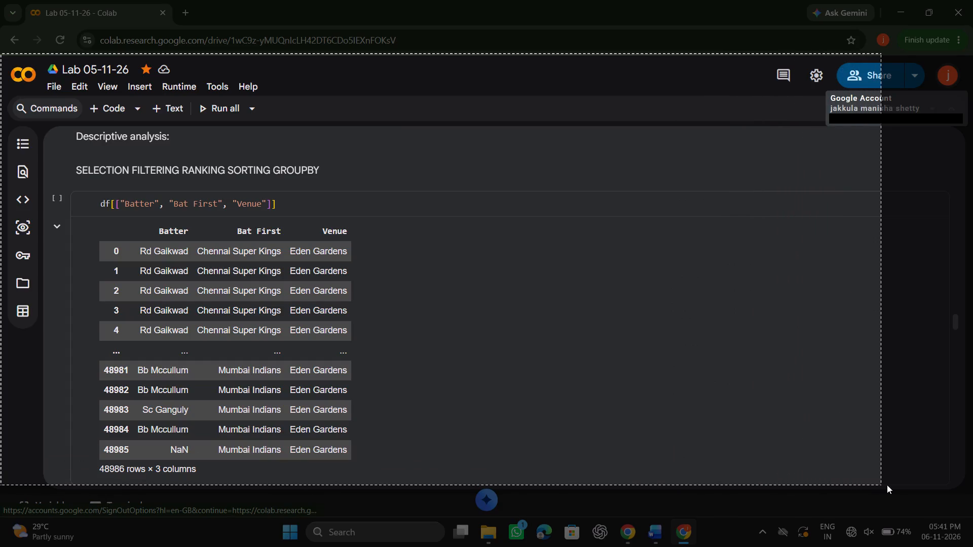
pyautogui.moveTo(887, 485); pyautogui.dragTo(972, 486)
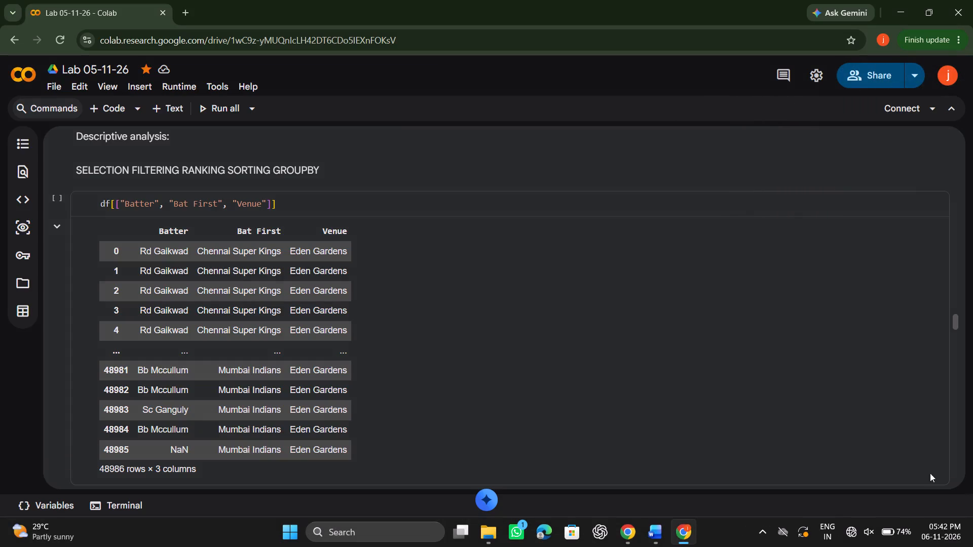
# Paste the Descriptive analysis capture into the Word document and add an "EXPLANATION:" label below it, followed by a new line.
pyautogui.click(655, 533)
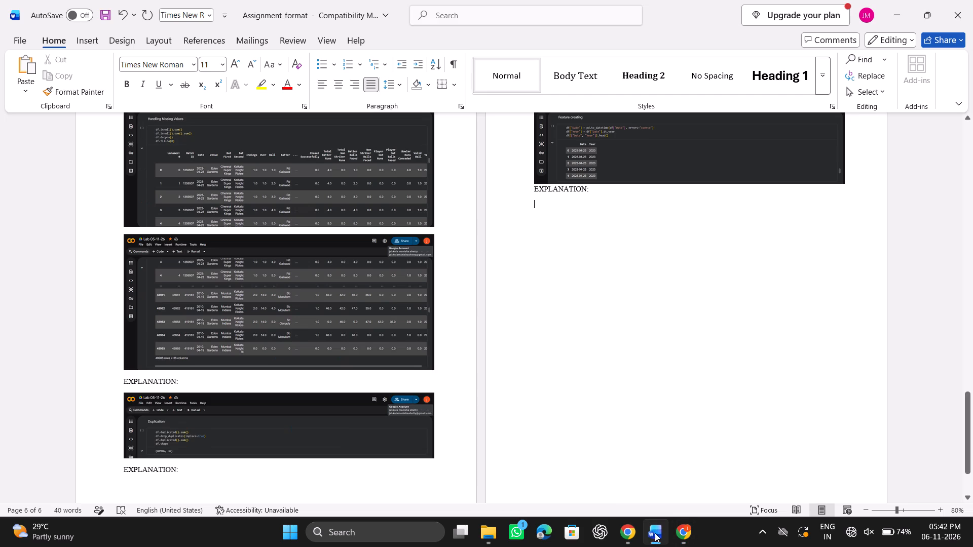
pyautogui.hotkey('ctrl', 'v')
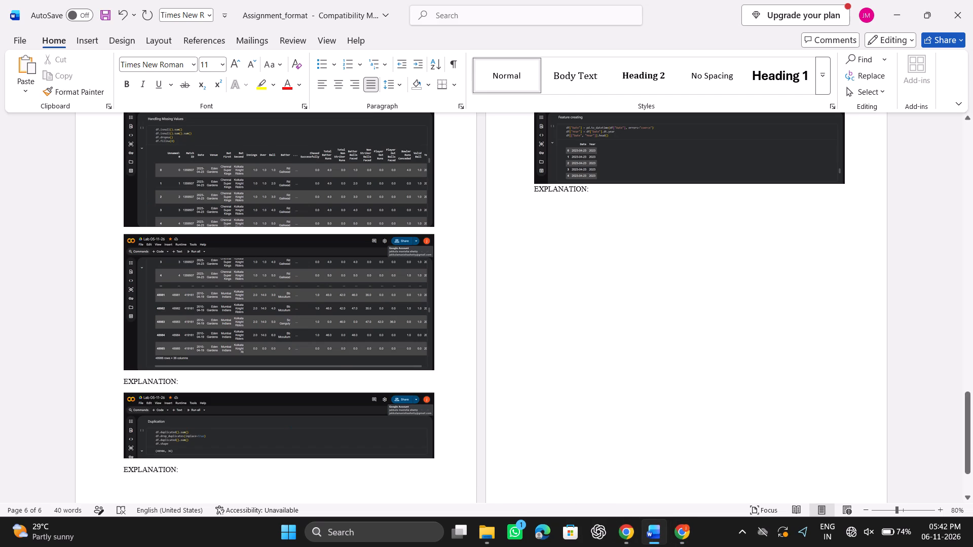
pyautogui.press('Right')
pyautogui.press('Return')
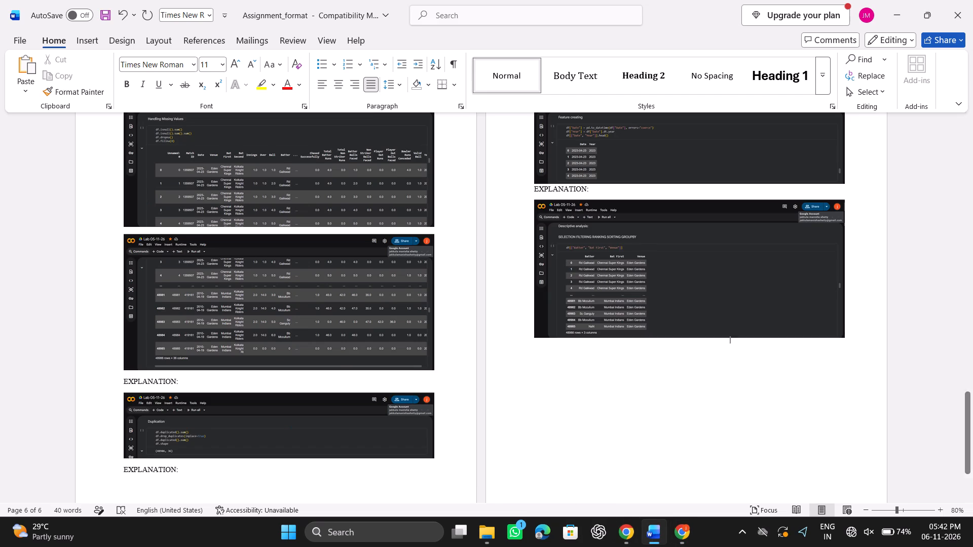
pyautogui.write('EX')
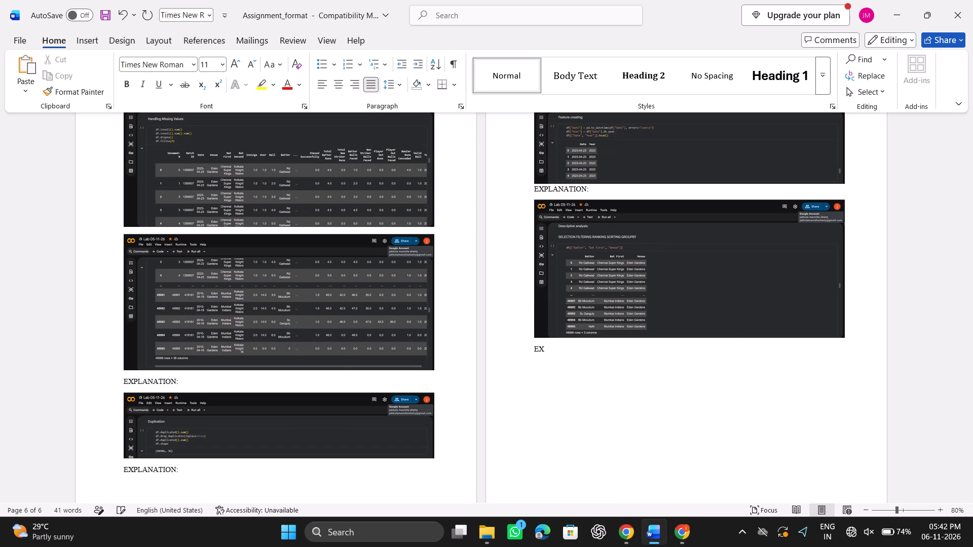
pyautogui.write('PLANATION')
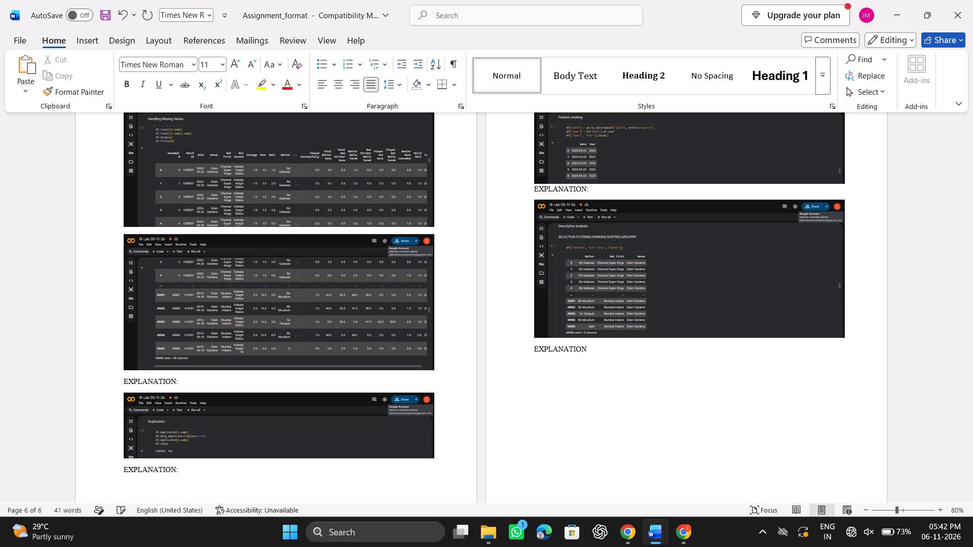
pyautogui.hotkey('shift', ':')
pyautogui.press('Return')
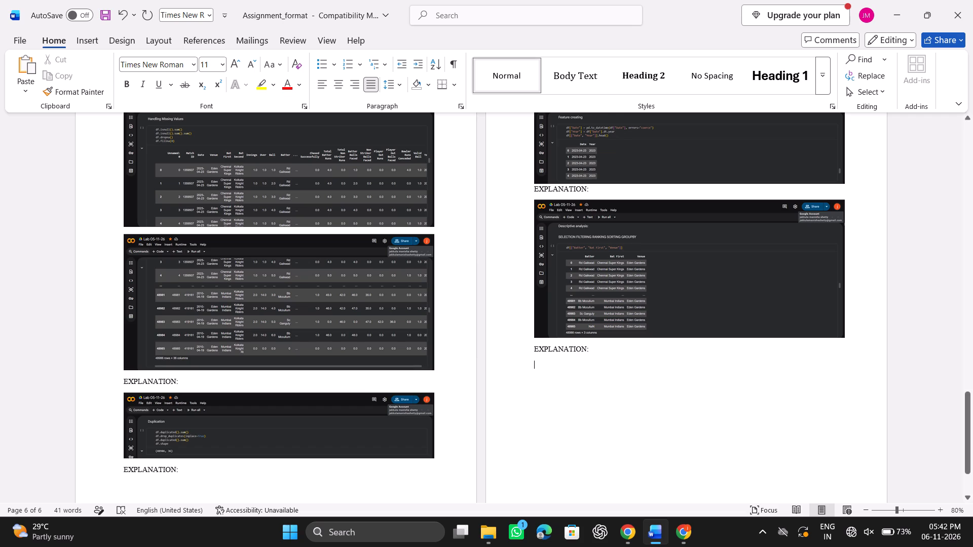
# In the Colab notebook, capture a full-width screenshot from the header through the "Delhi Capitals" filter code and first table rows, with the account tooltip showing.
pyautogui.click(674, 543)
pyautogui.scroll(-1, 459, 341)
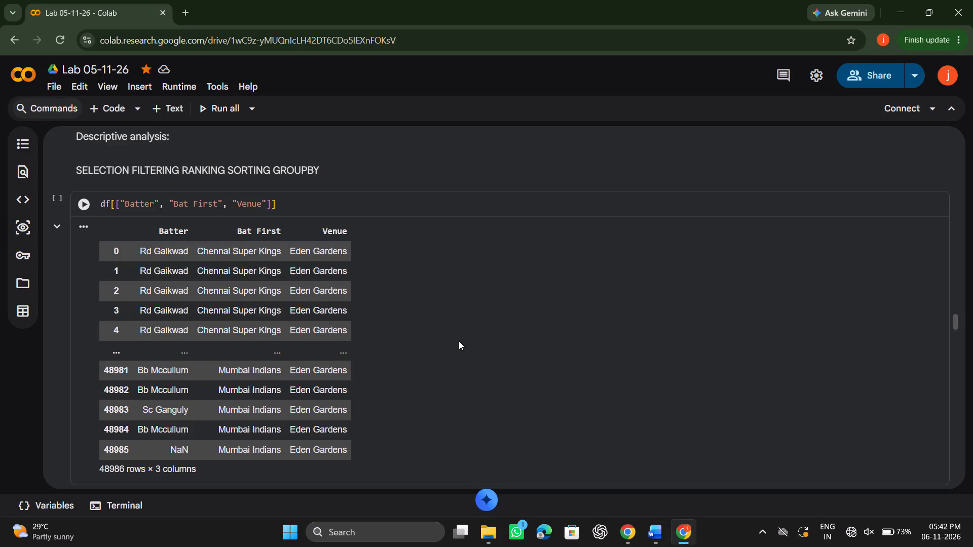
pyautogui.scroll(-4, 459, 341)
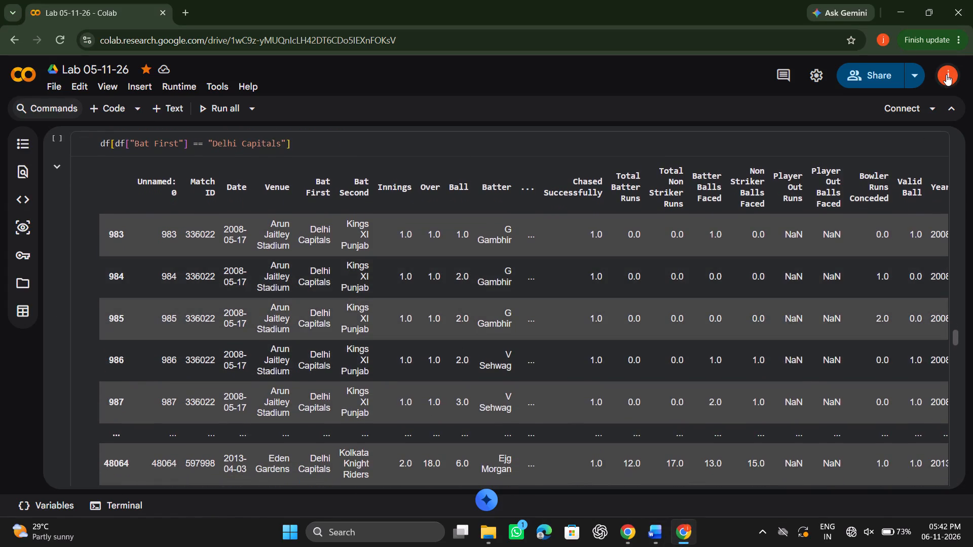
pyautogui.press('Print')
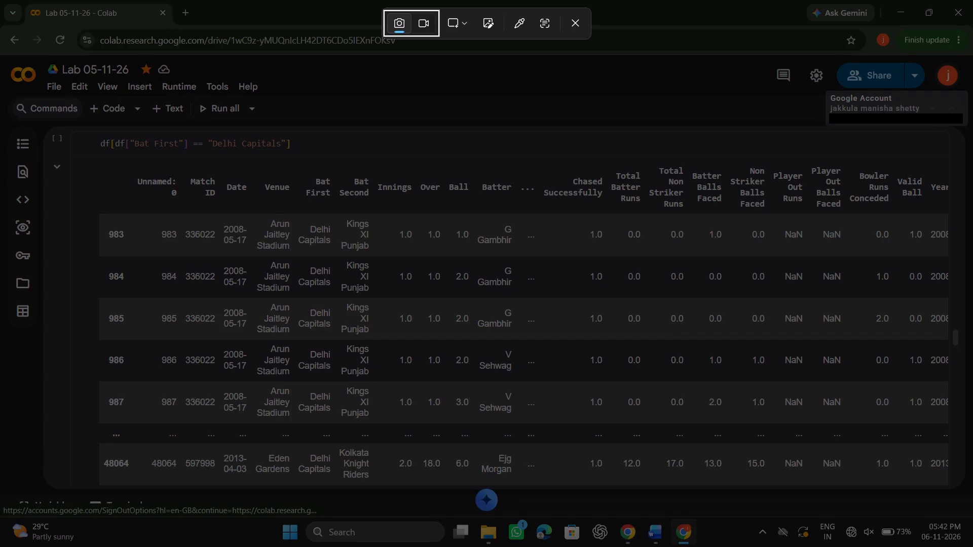
pyautogui.moveTo(1, 54); pyautogui.dragTo(555, 493)
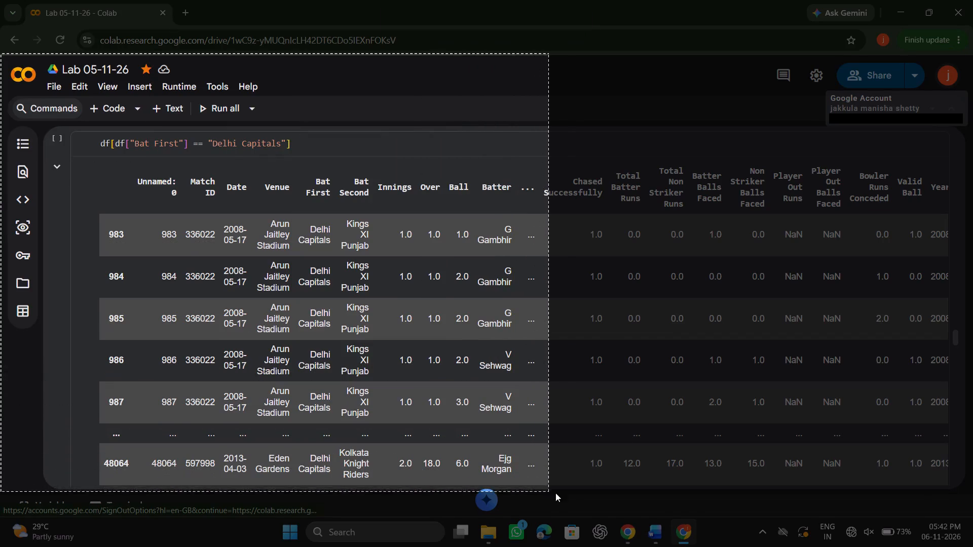
pyautogui.moveTo(555, 493); pyautogui.dragTo(748, 486)
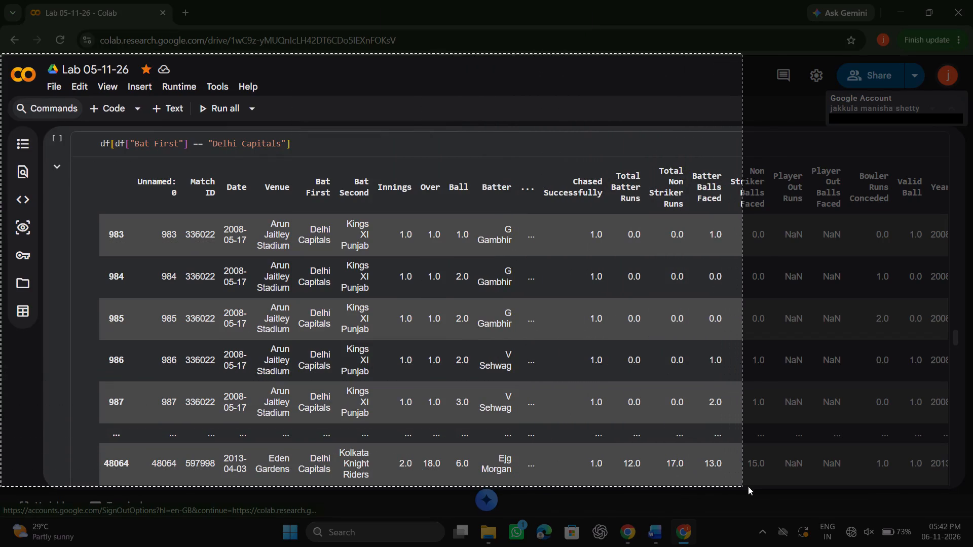
pyautogui.moveTo(748, 486); pyautogui.dragTo(918, 487)
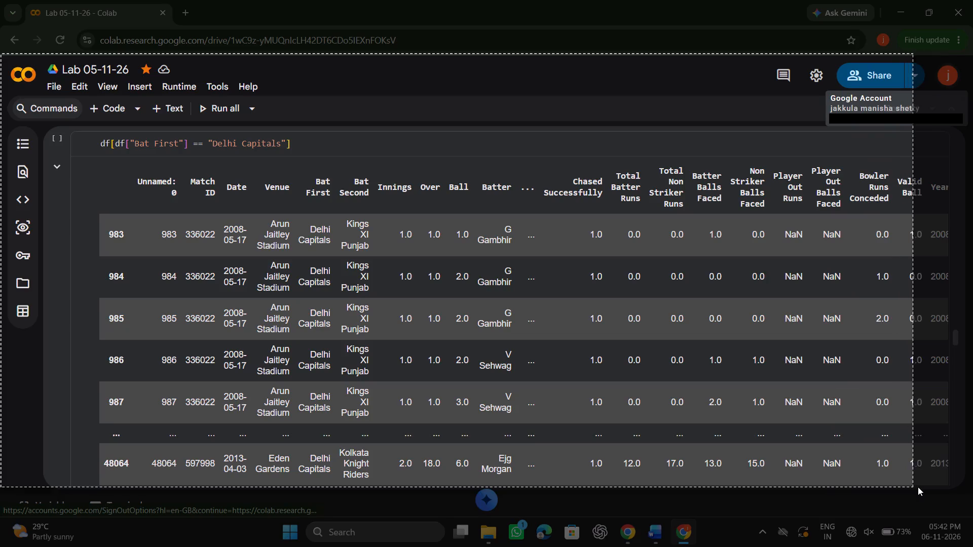
pyautogui.moveTo(918, 487); pyautogui.dragTo(972, 486)
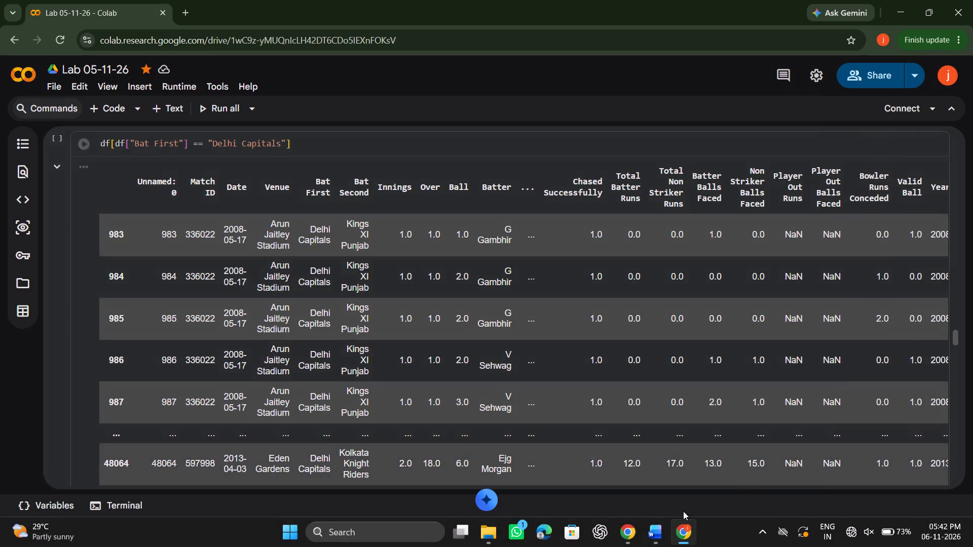
# Paste the Delhi Capitals filter capture into the Word document and add an "EXPLANATION:" label below it, followed by a new line.
pyautogui.click(661, 529)
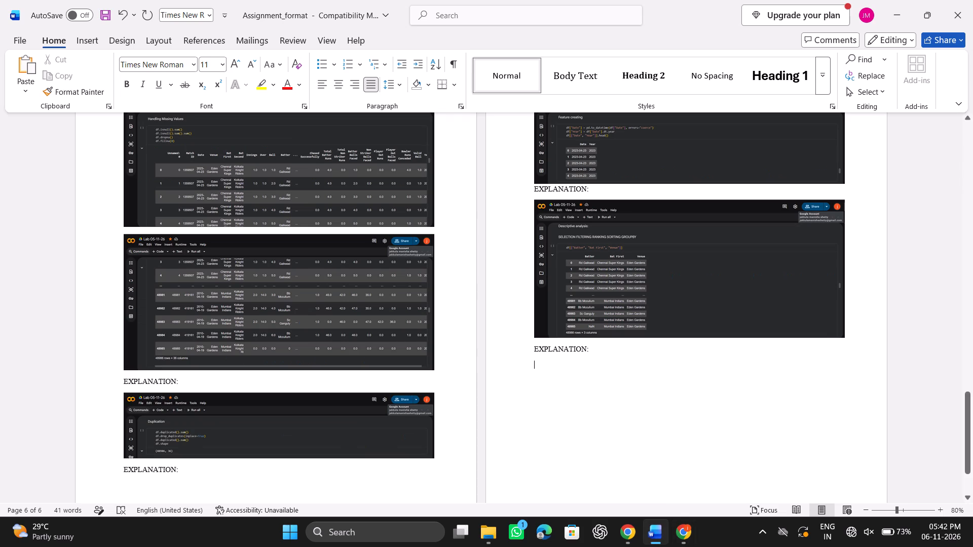
pyautogui.hotkey('ctrl', 'v')
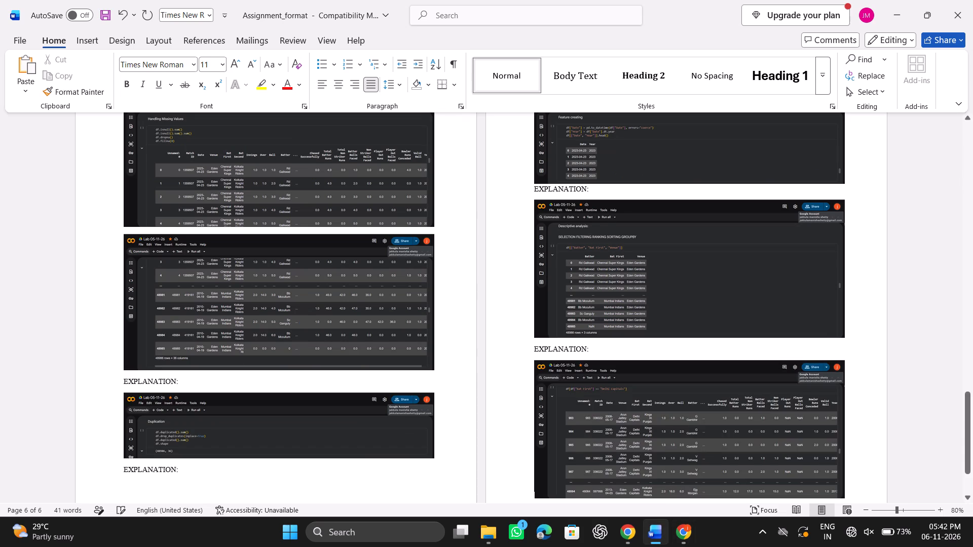
pyautogui.press('Right')
pyautogui.press('Return')
pyautogui.write('EXPLANATION')
pyautogui.hotkey('shift', ':')
pyautogui.press('Return')
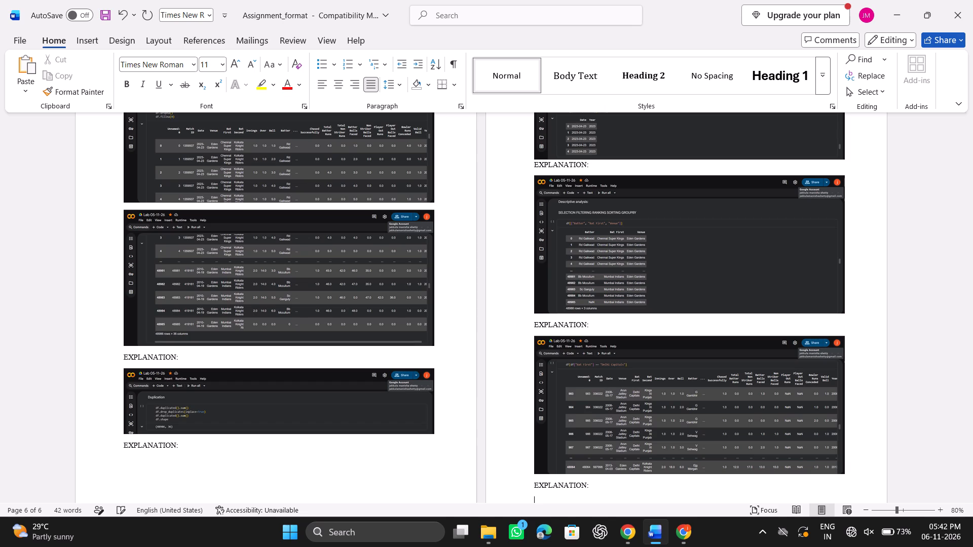
# In the Colab notebook, capture a full-width screenshot from the header through the Delhi Capitals table's last rows and row-count line, with the account tooltip showing.
pyautogui.click(675, 529)
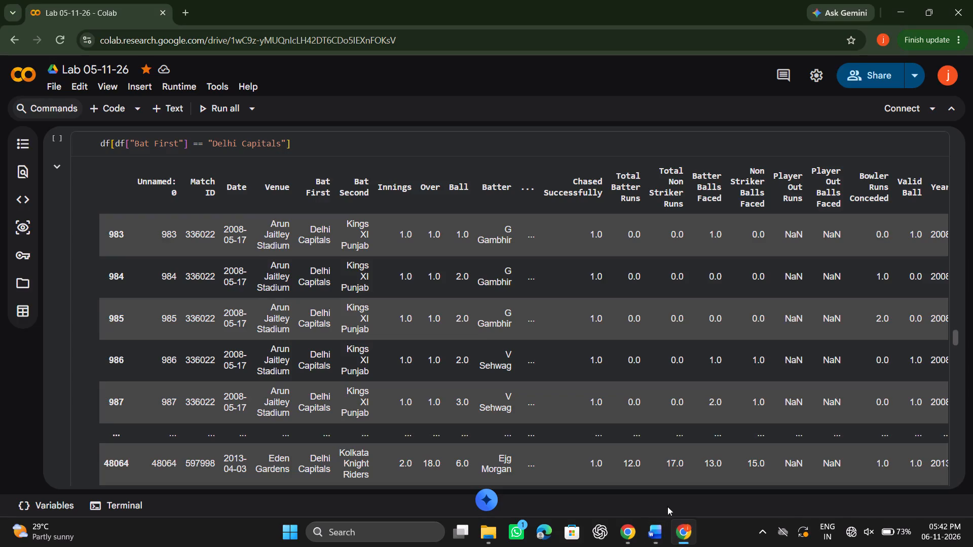
pyautogui.scroll(-3, 512, 406)
pyautogui.scroll(1, 512, 406)
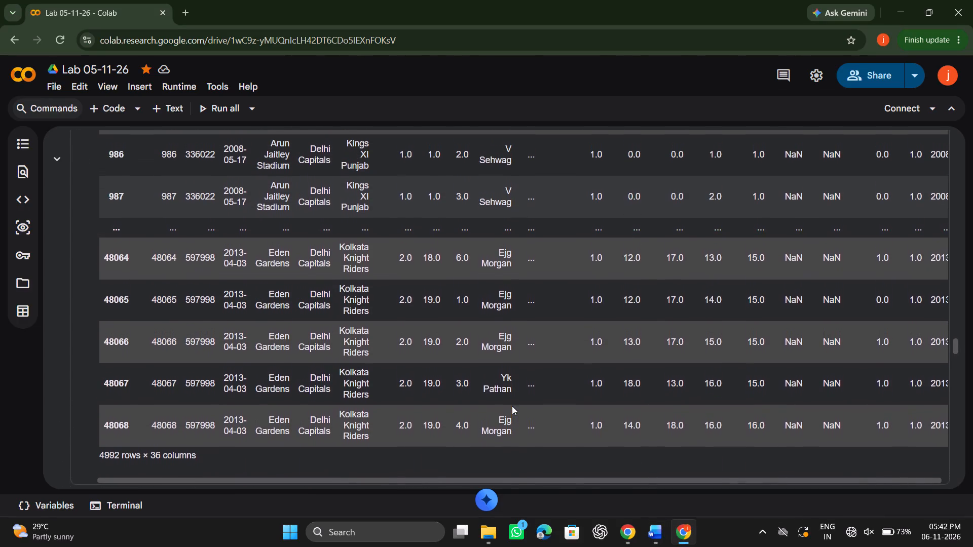
pyautogui.scroll(1, 512, 406)
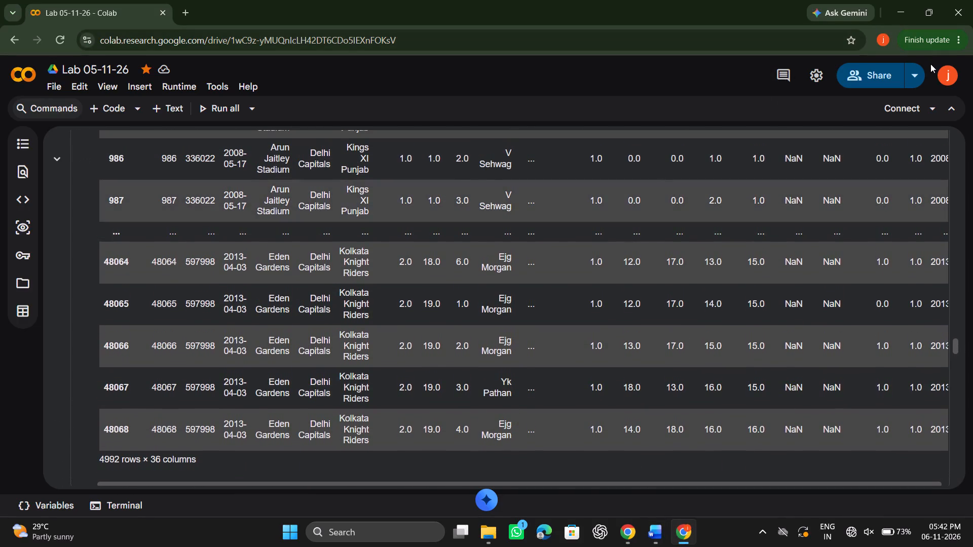
pyautogui.press('Print')
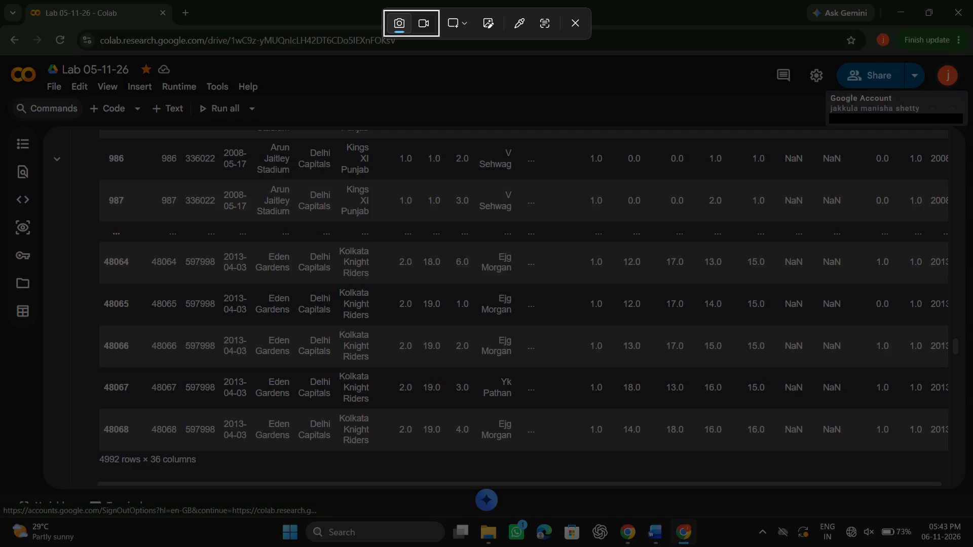
pyautogui.moveTo(0, 55); pyautogui.dragTo(752, 497)
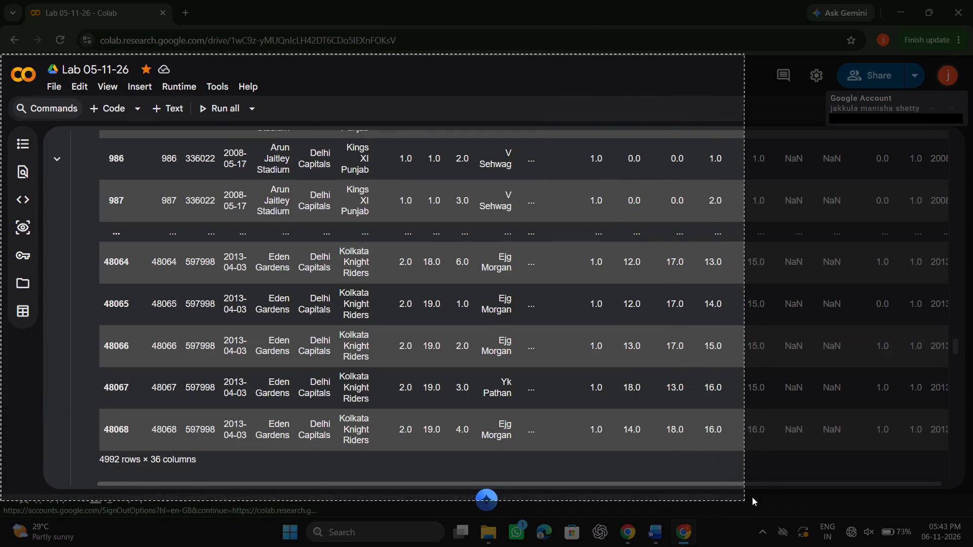
pyautogui.moveTo(752, 497); pyautogui.dragTo(928, 485)
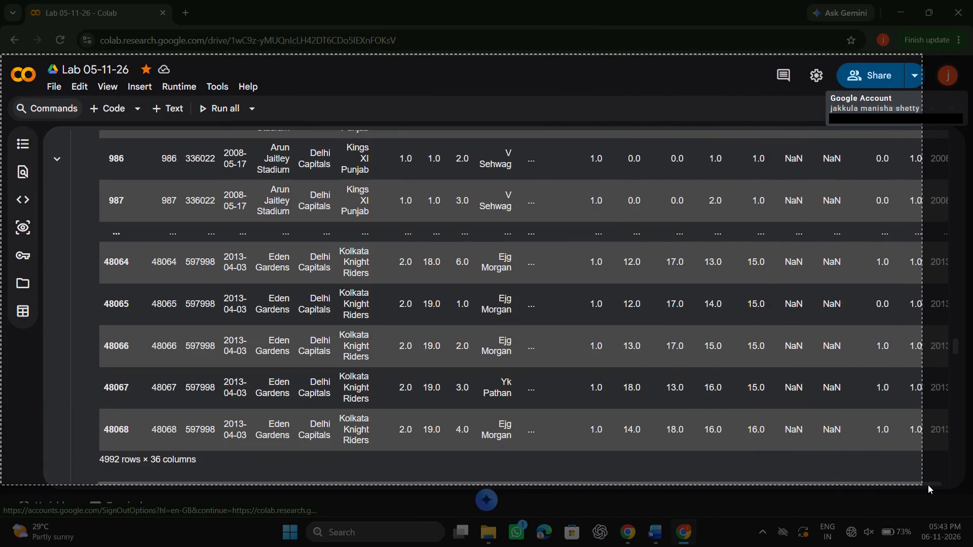
pyautogui.moveTo(928, 485); pyautogui.dragTo(972, 487)
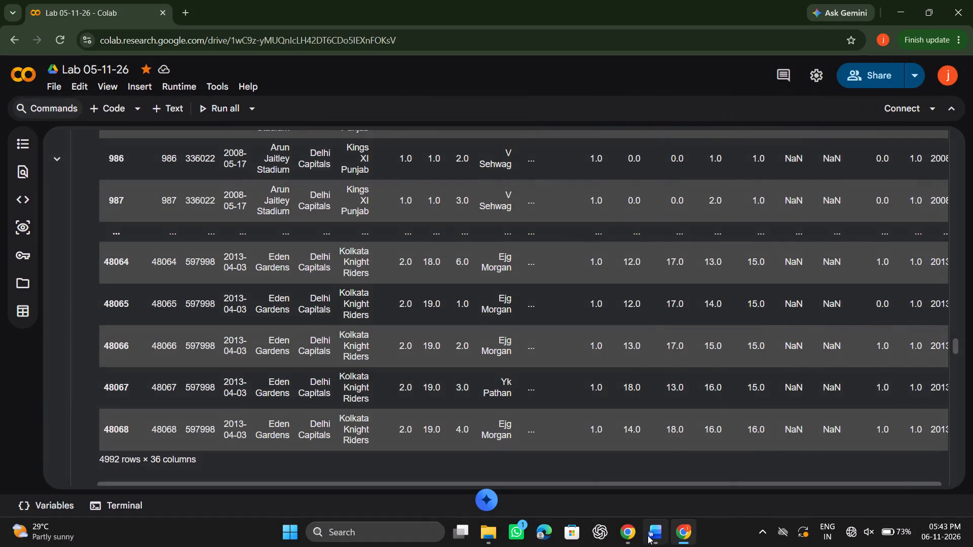
# Paste the capture of the Delhi Capitals table's end into the Word document and add an "EXPLANATION:" label below it, followed by a new line.
pyautogui.click(654, 535)
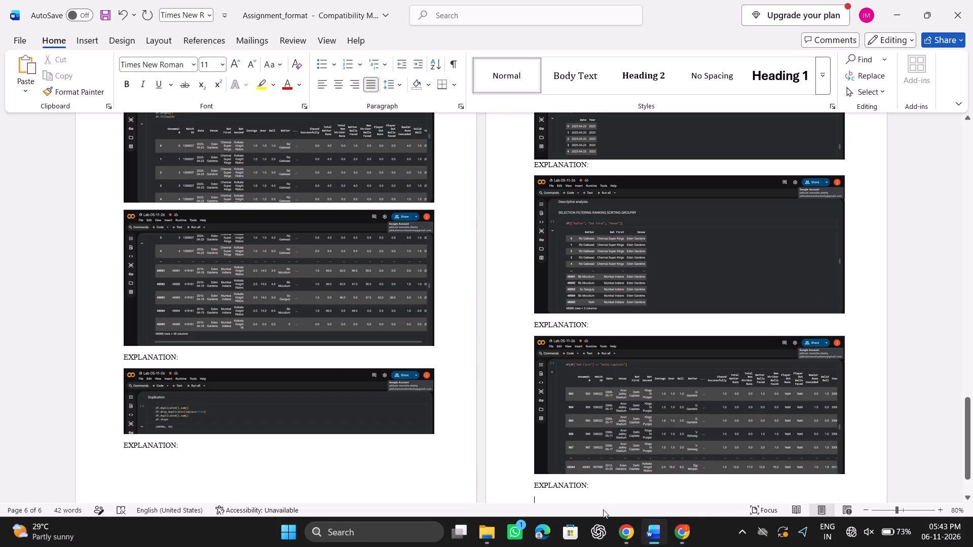
pyautogui.hotkey('ctrl', 'v')
pyautogui.click(653, 479)
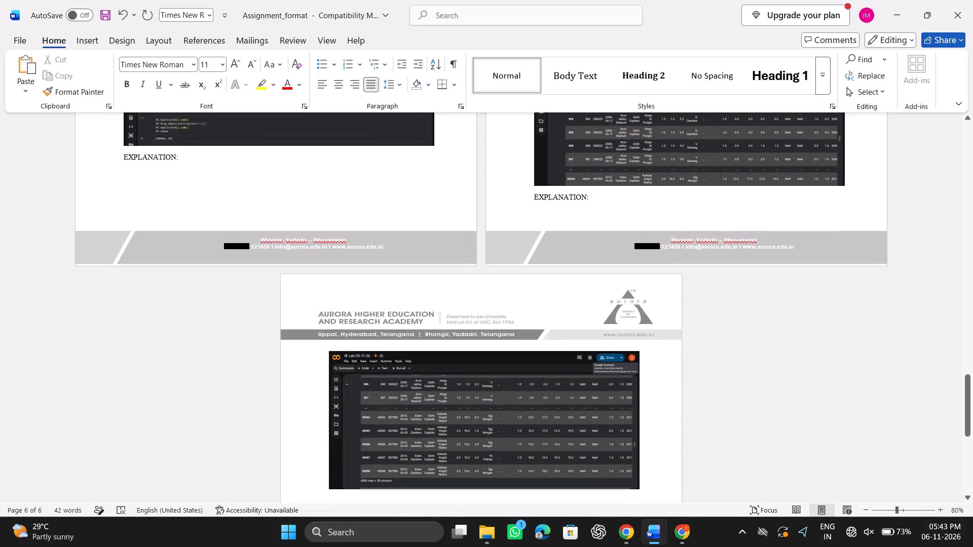
pyautogui.press('Return')
pyautogui.write('EXPLANATION')
pyautogui.hotkey('shift', ':')
pyautogui.press('Return')
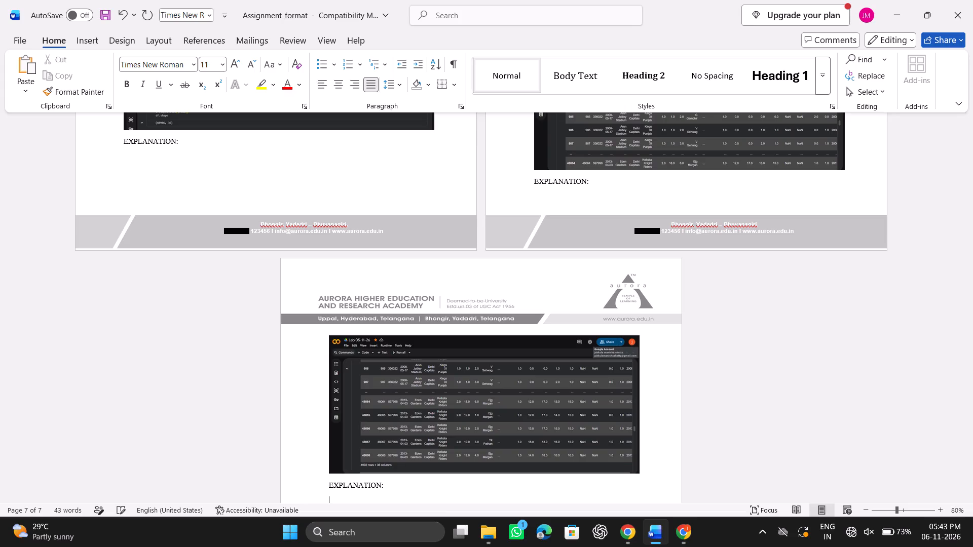
# In the Colab notebook, capture a full-width screenshot from the header through the Rank code and table, excluding the sort_values cell, with the account tooltip showing.
pyautogui.click(684, 538)
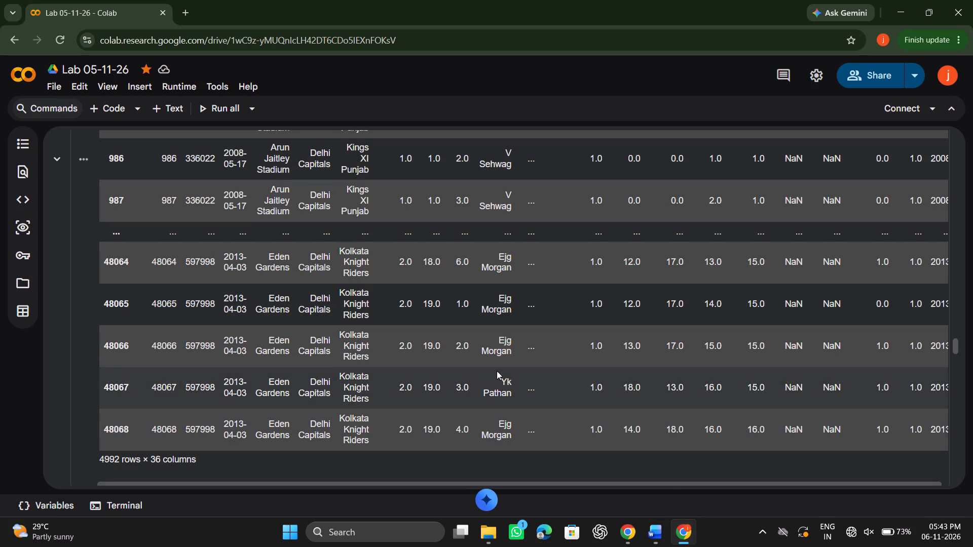
pyautogui.scroll(-4, 495, 371)
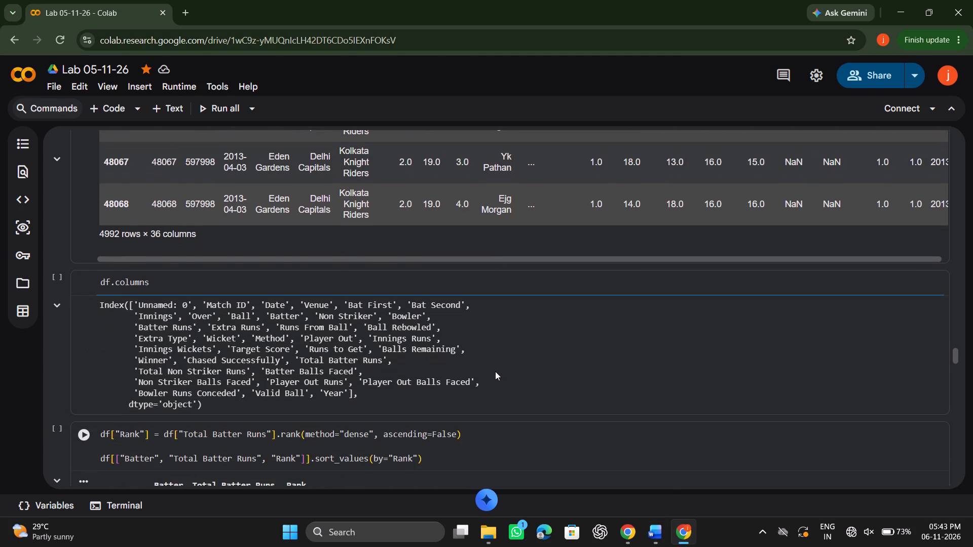
pyautogui.scroll(-2, 495, 371)
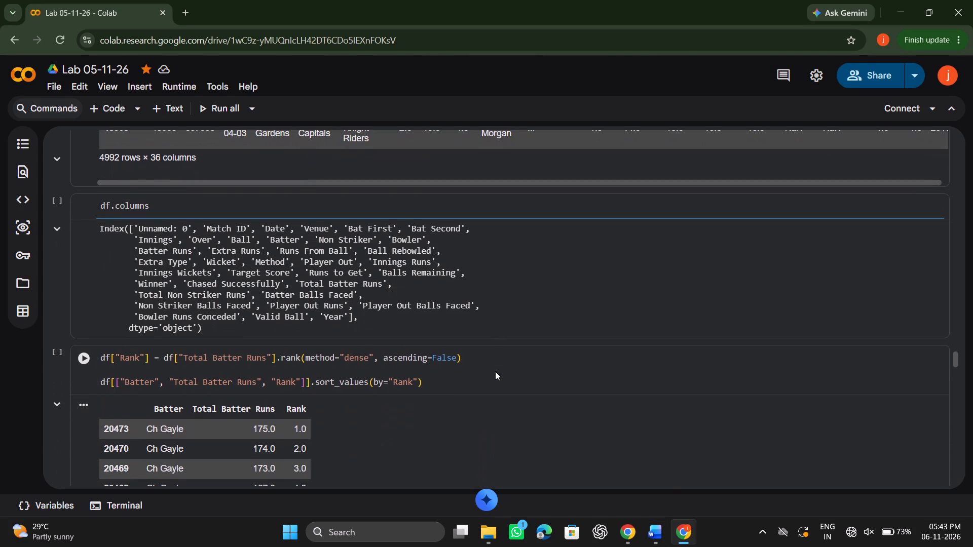
pyautogui.scroll(1, 495, 371)
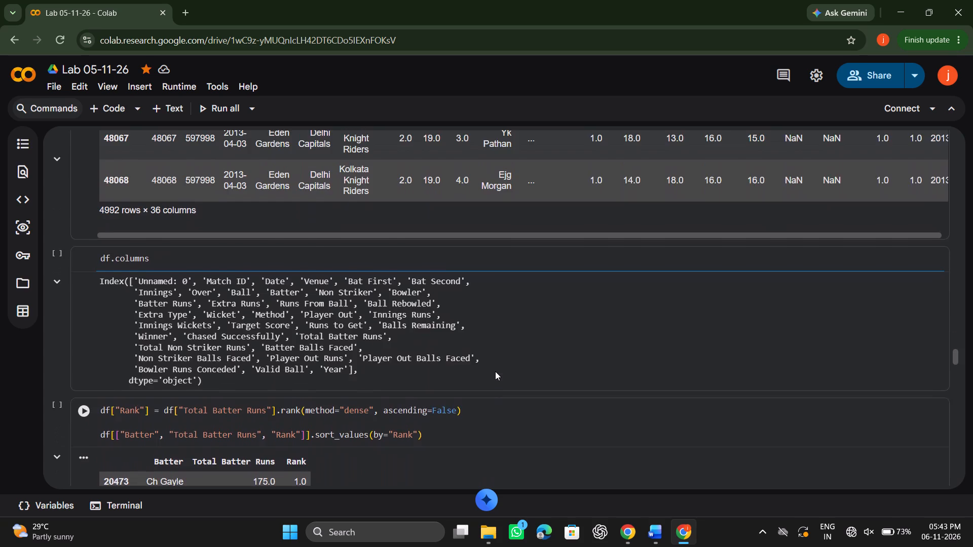
pyautogui.scroll(-2, 495, 371)
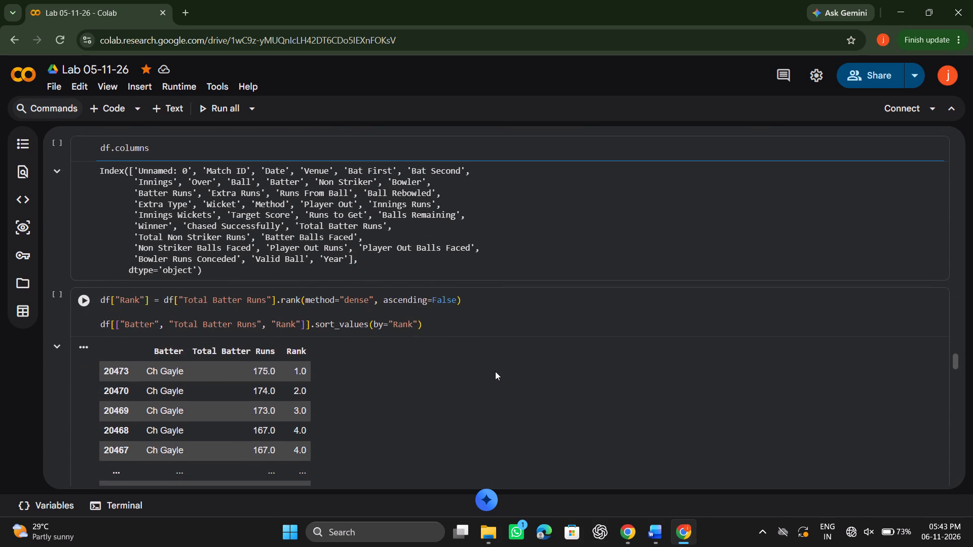
pyautogui.scroll(-2, 495, 371)
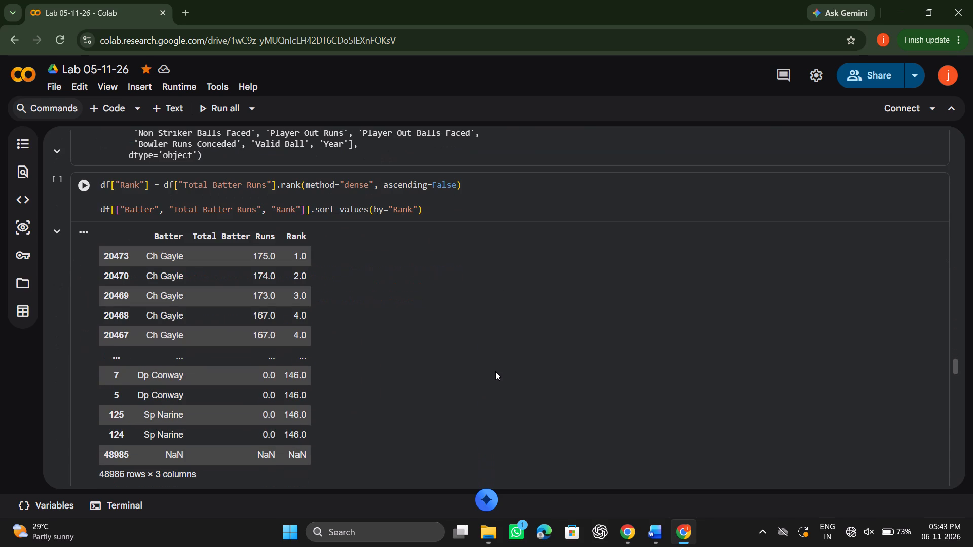
pyautogui.scroll(-1, 495, 371)
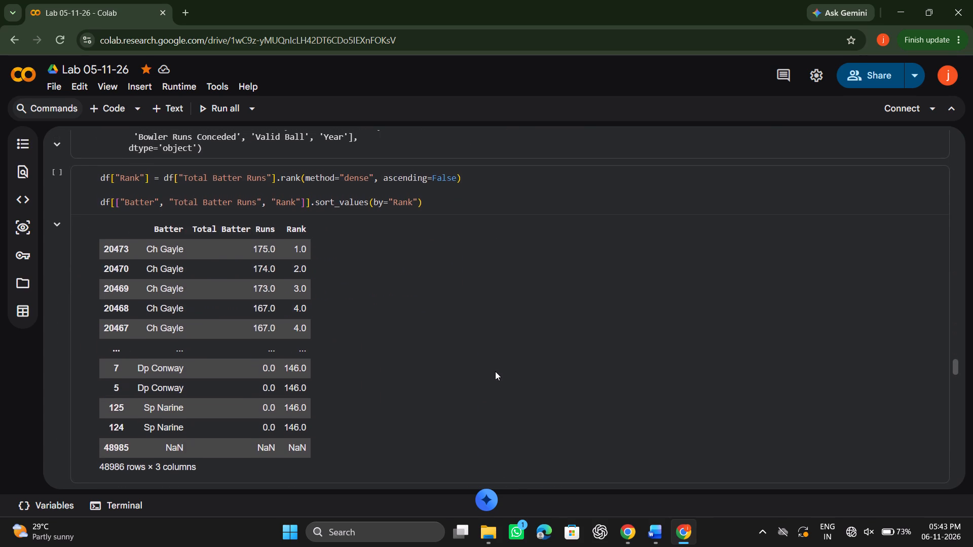
pyautogui.scroll(-1, 495, 371)
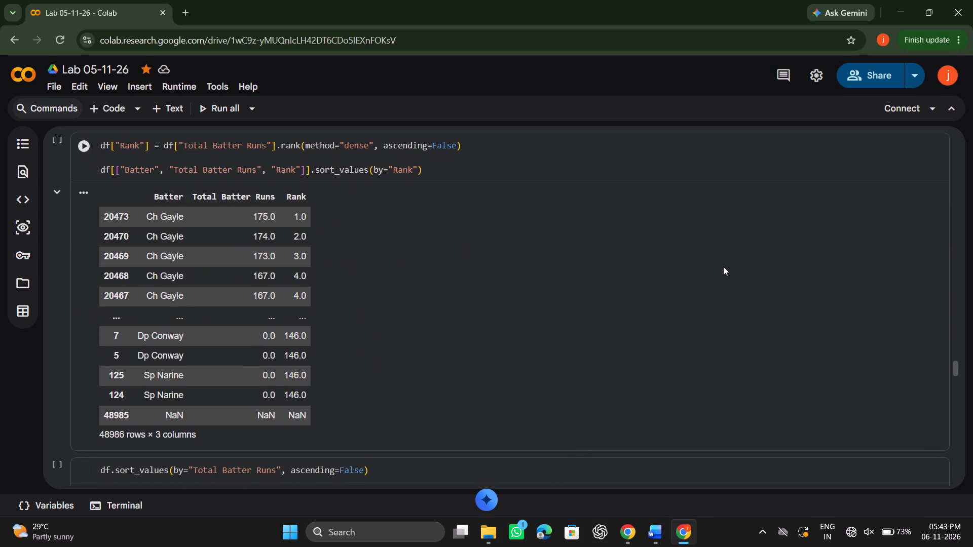
pyautogui.press('Print')
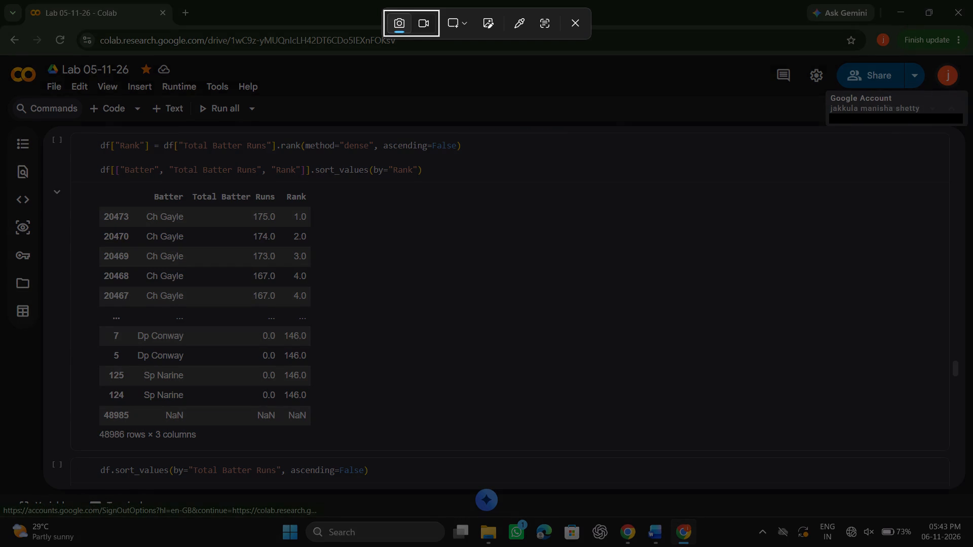
pyautogui.moveTo(0, 55); pyautogui.dragTo(690, 459)
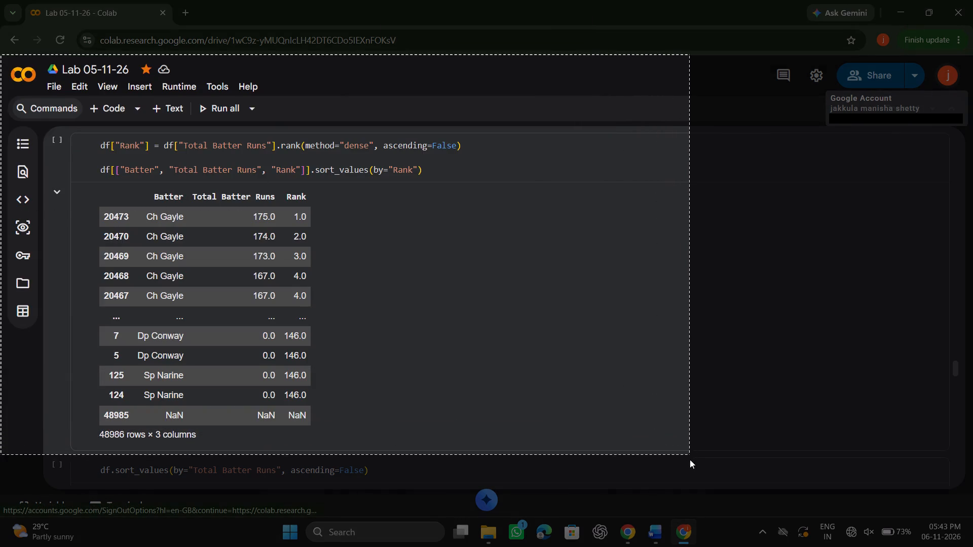
pyautogui.moveTo(690, 459); pyautogui.dragTo(872, 456)
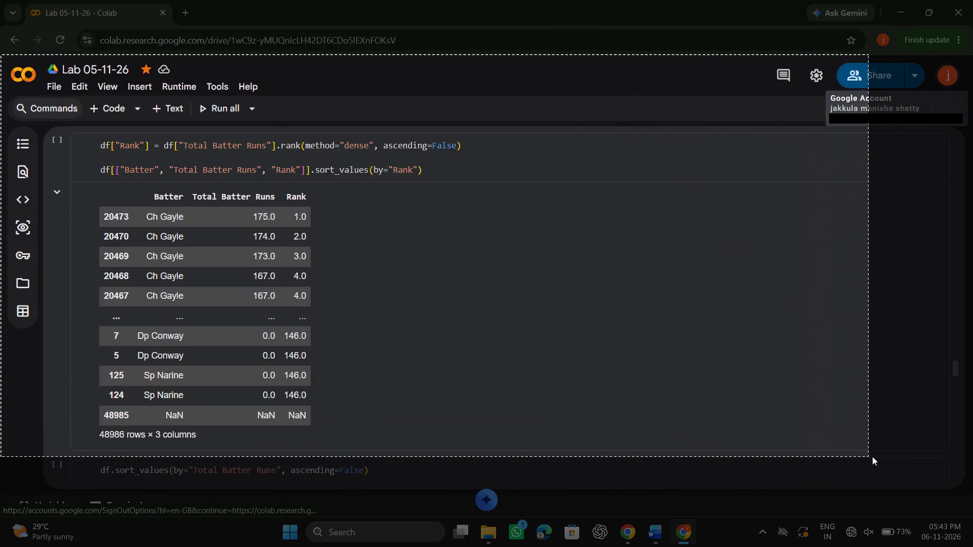
pyautogui.moveTo(872, 456); pyautogui.dragTo(972, 457)
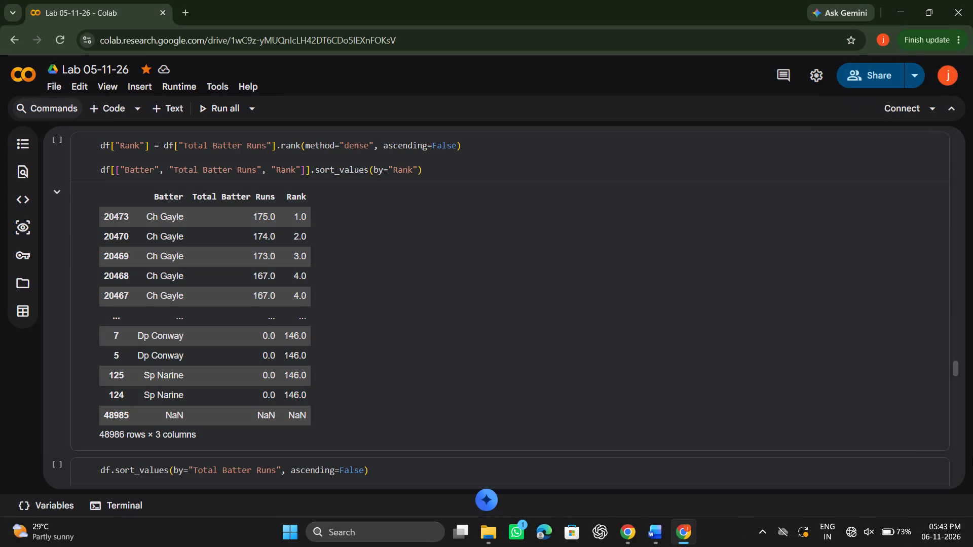
# Paste the Rank table capture into the Word document and add an "EXPLANATION:" label below it, followed by a new line.
pyautogui.click(653, 529)
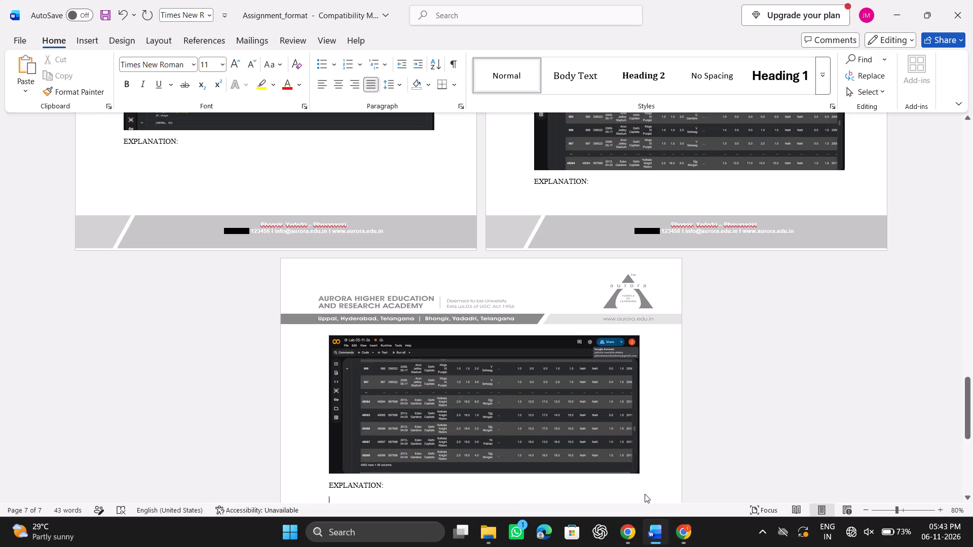
pyautogui.hotkey('ctrl', 'v')
pyautogui.press('Right')
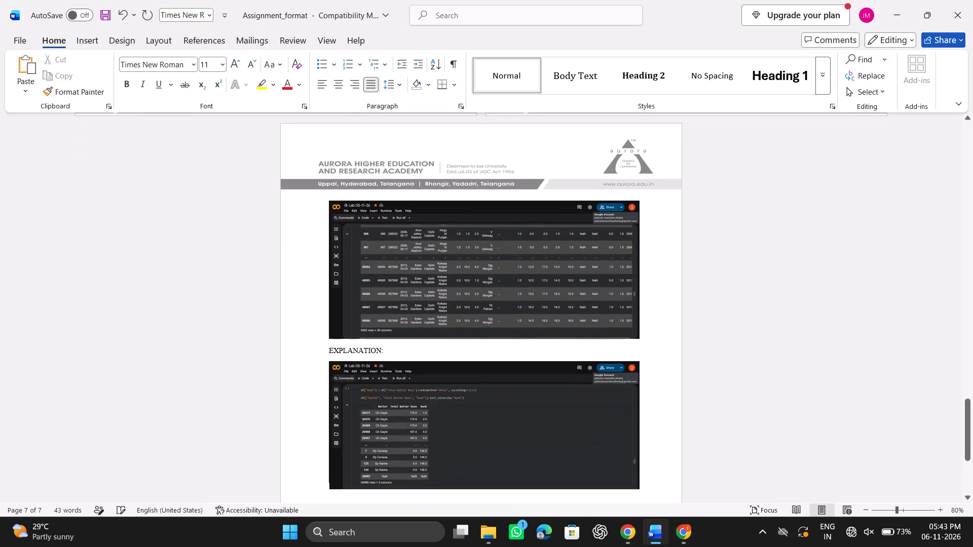
pyautogui.press('Return')
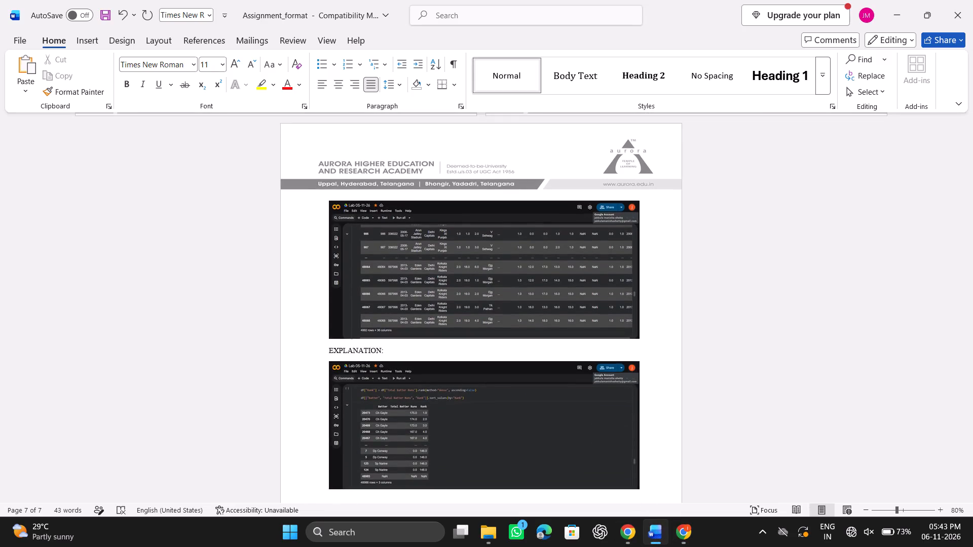
pyautogui.write('EXPLANATION')
pyautogui.hotkey('shift', ':')
pyautogui.press('Return')
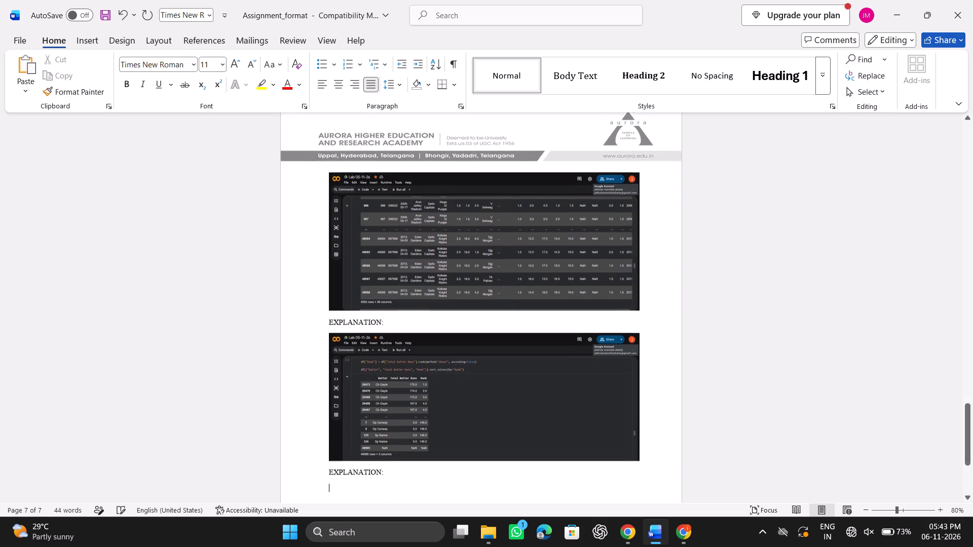
# In the Colab notebook, capture a full-width screenshot from the header through the sort_values code and its table down to row 126, with the account tooltip showing.
pyautogui.click(691, 533)
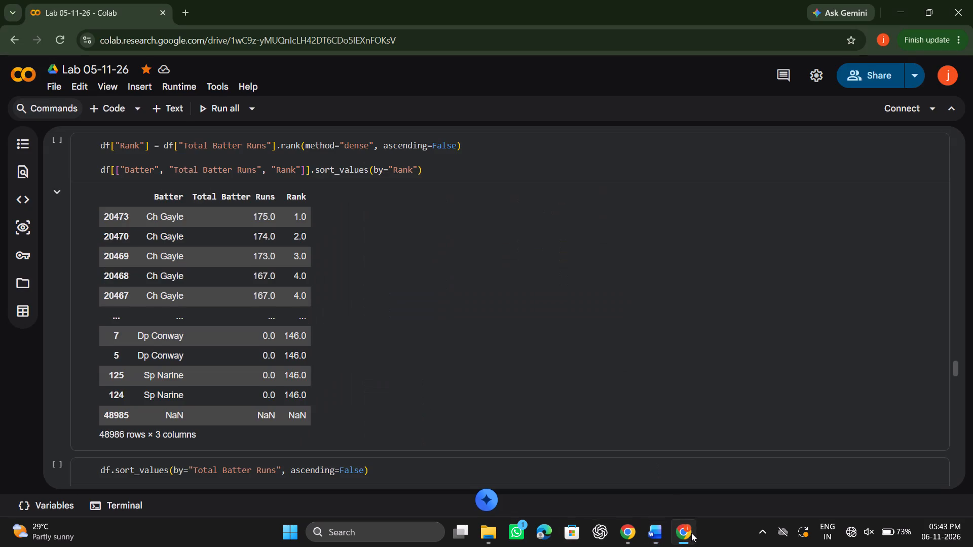
pyautogui.scroll(-3, 460, 403)
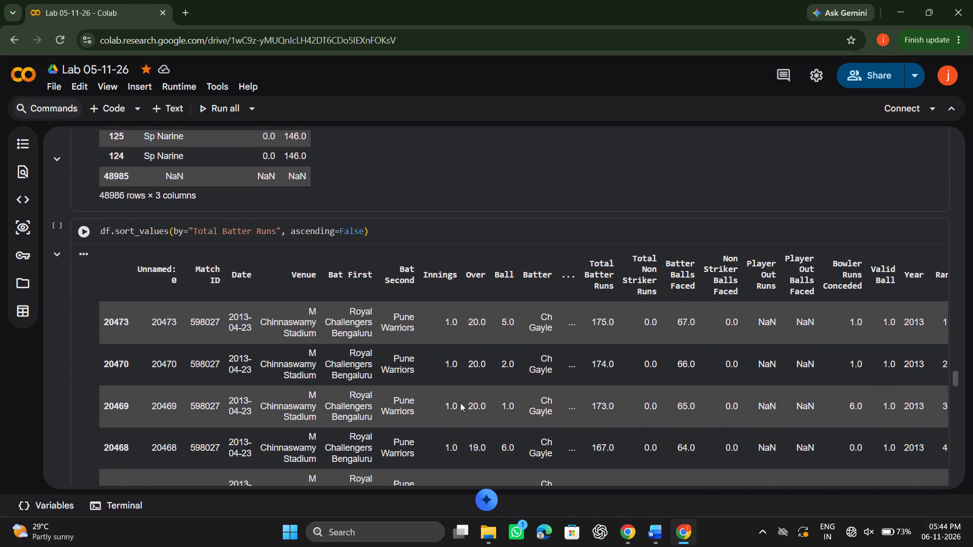
pyautogui.scroll(-2, 460, 403)
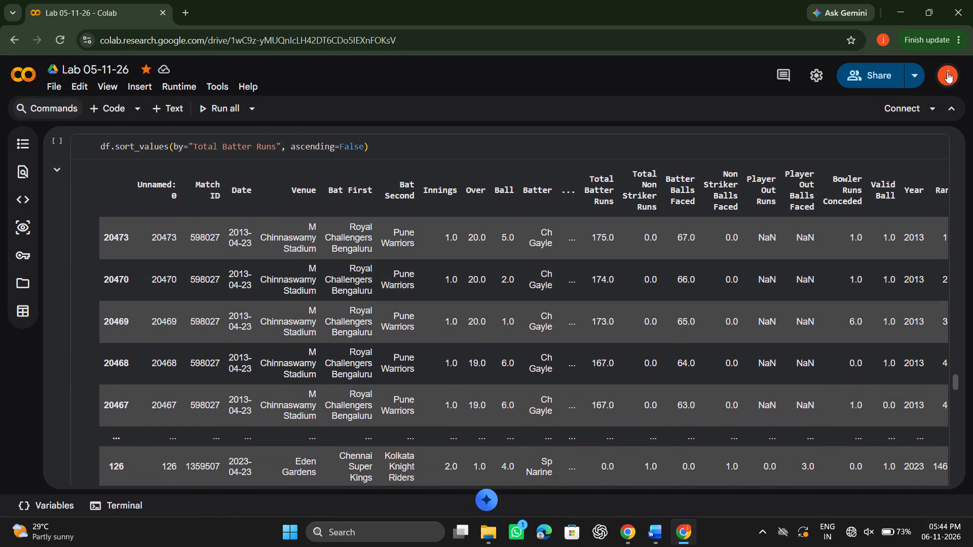
pyautogui.press('Print')
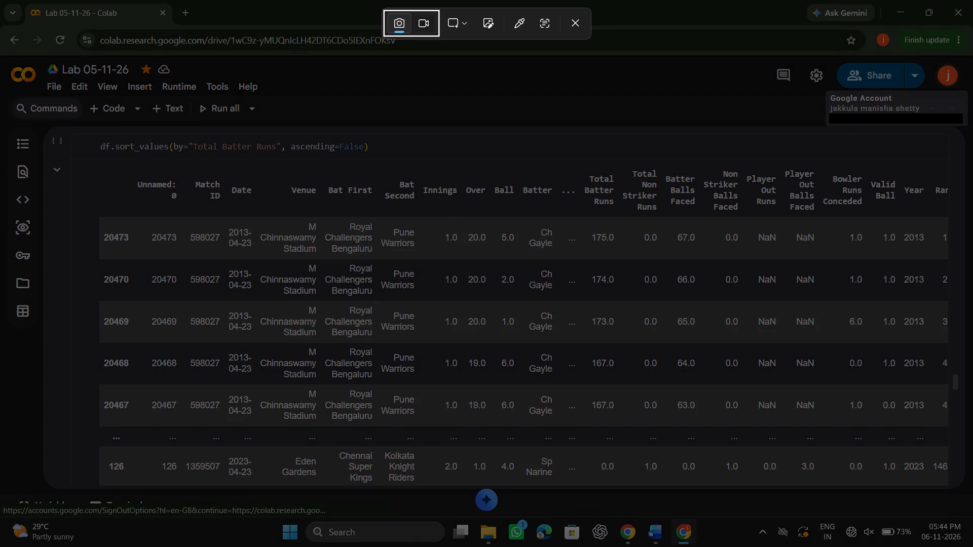
pyautogui.moveTo(0, 55); pyautogui.dragTo(750, 484)
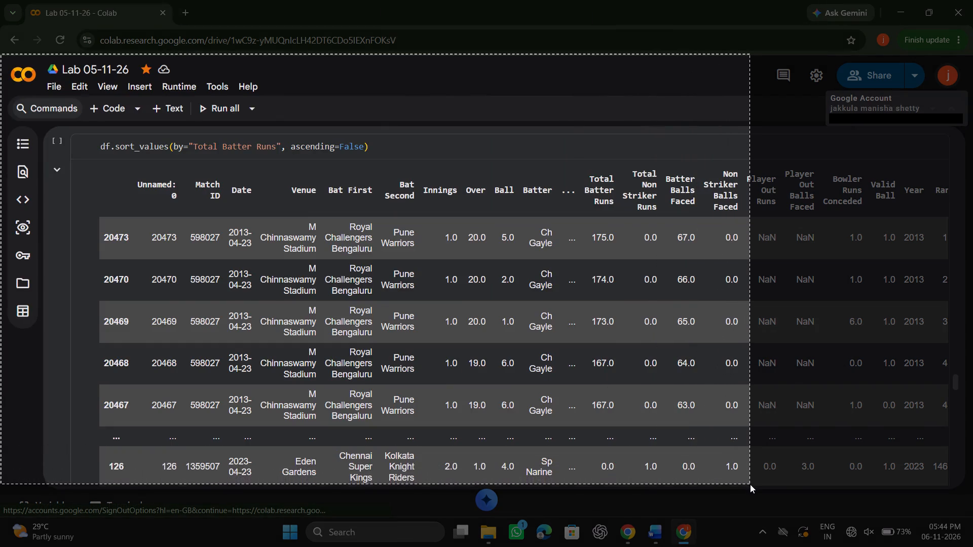
pyautogui.moveTo(750, 484); pyautogui.dragTo(923, 488)
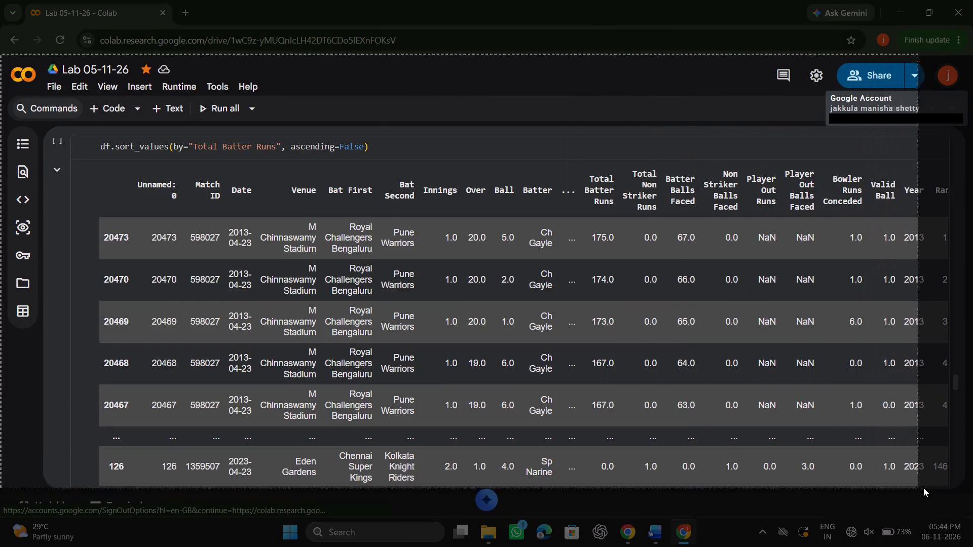
pyautogui.moveTo(923, 488); pyautogui.dragTo(972, 489)
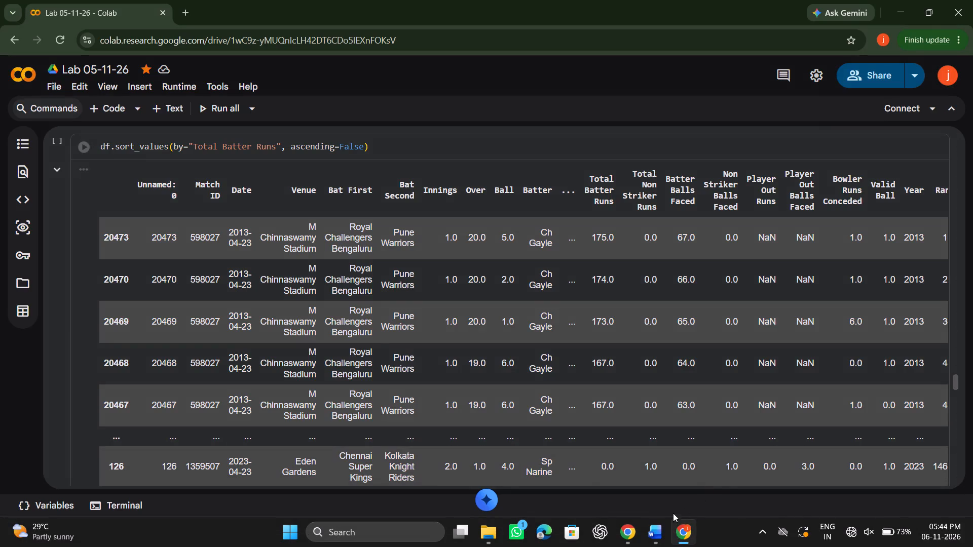
# Paste the sort_values capture into the Word document below the Rank section's "EXPLANATION:" label.
pyautogui.click(660, 529)
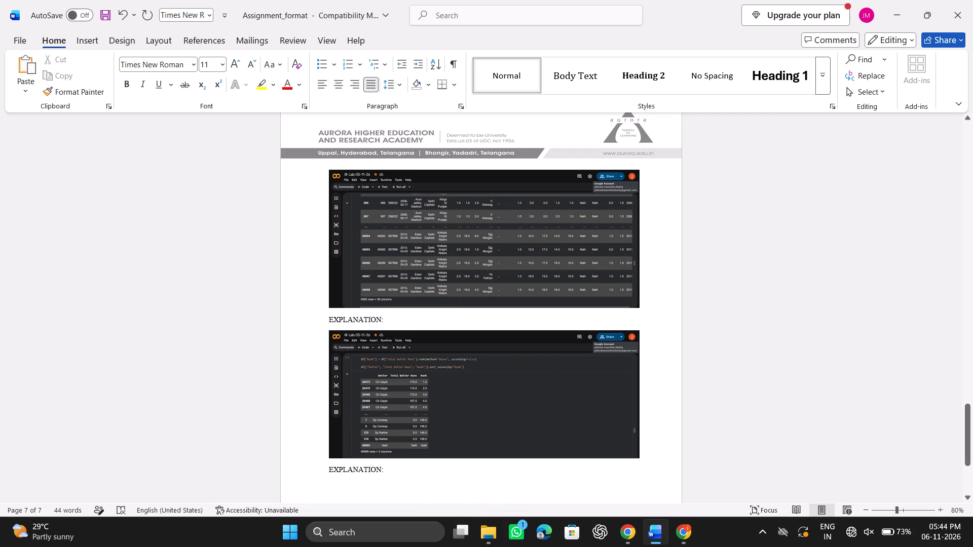
pyautogui.hotkey('ctrl', 'v')
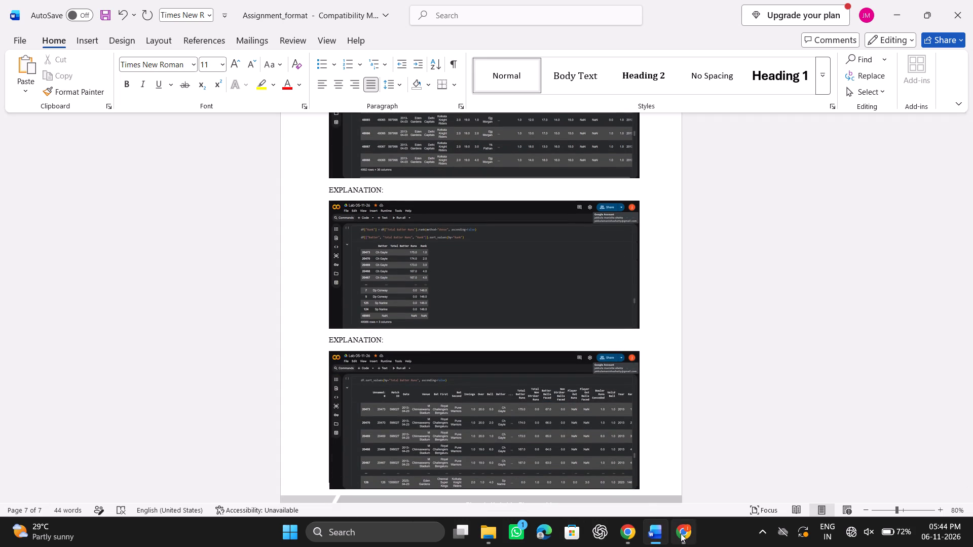
# In the Colab notebook, capture a full-width screenshot from the header through the sort_values table's last rows and row-count line, with the account tooltip showing.
pyautogui.click(681, 533)
pyautogui.scroll(-1, 557, 428)
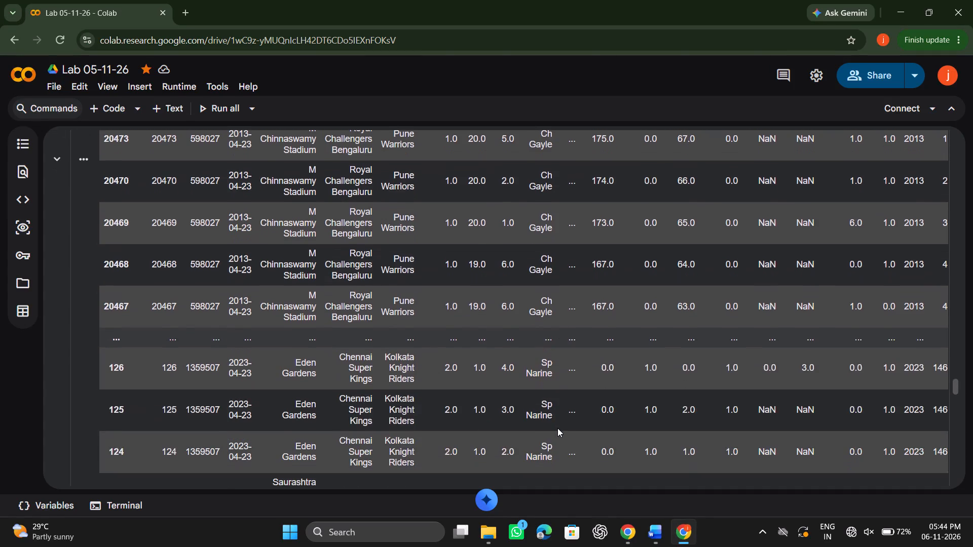
pyautogui.scroll(-2, 557, 428)
pyautogui.scroll(1, 557, 428)
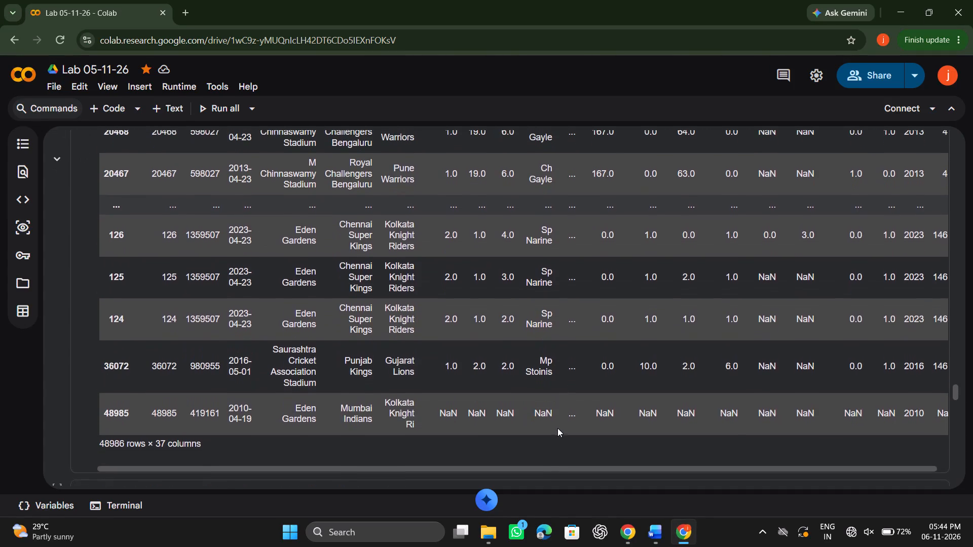
pyautogui.scroll(1, 557, 428)
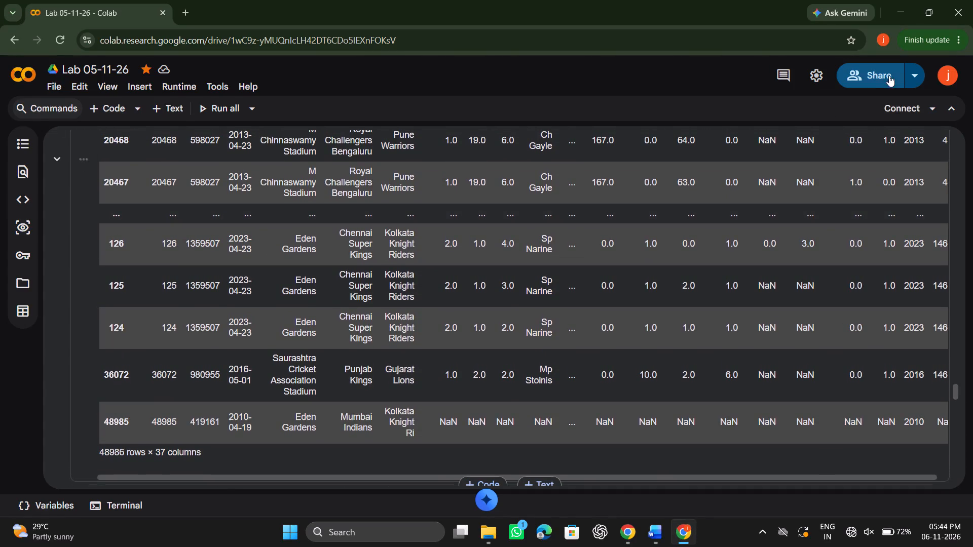
pyautogui.press('Print')
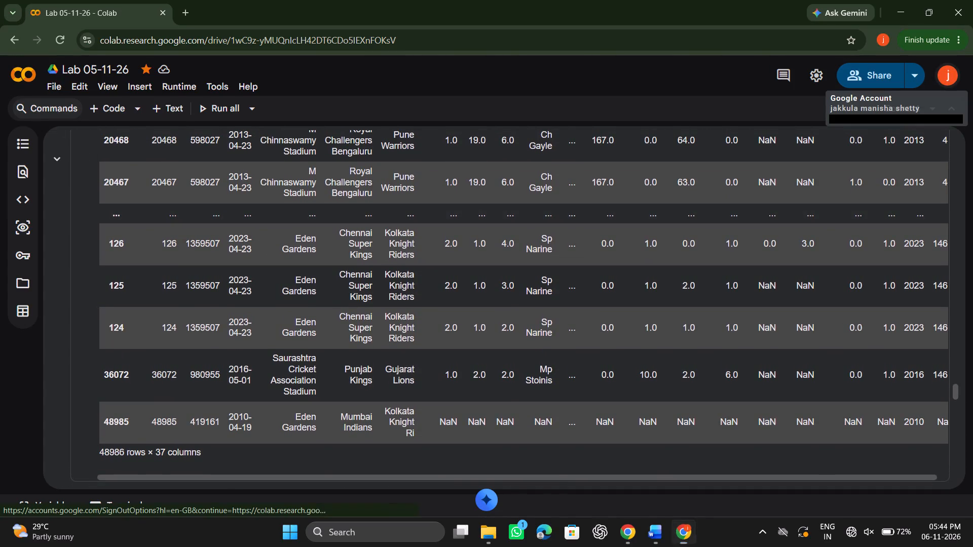
pyautogui.moveTo(0, 53); pyautogui.dragTo(771, 481)
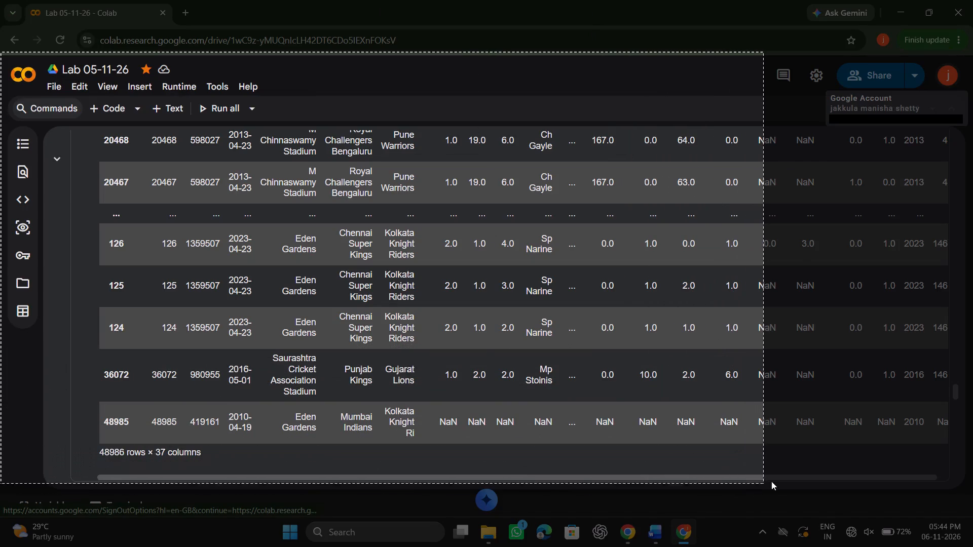
pyautogui.moveTo(771, 481); pyautogui.dragTo(945, 476)
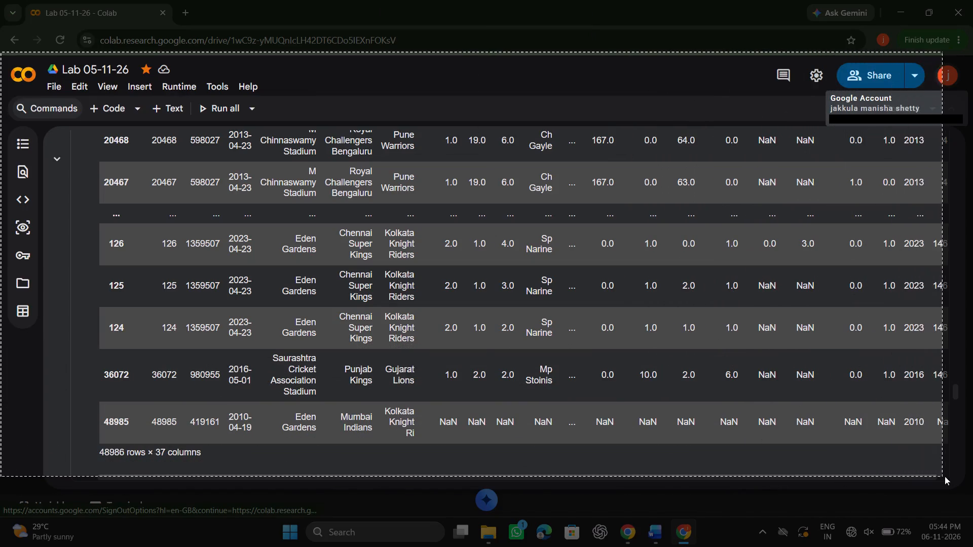
pyautogui.moveTo(945, 476); pyautogui.dragTo(972, 480)
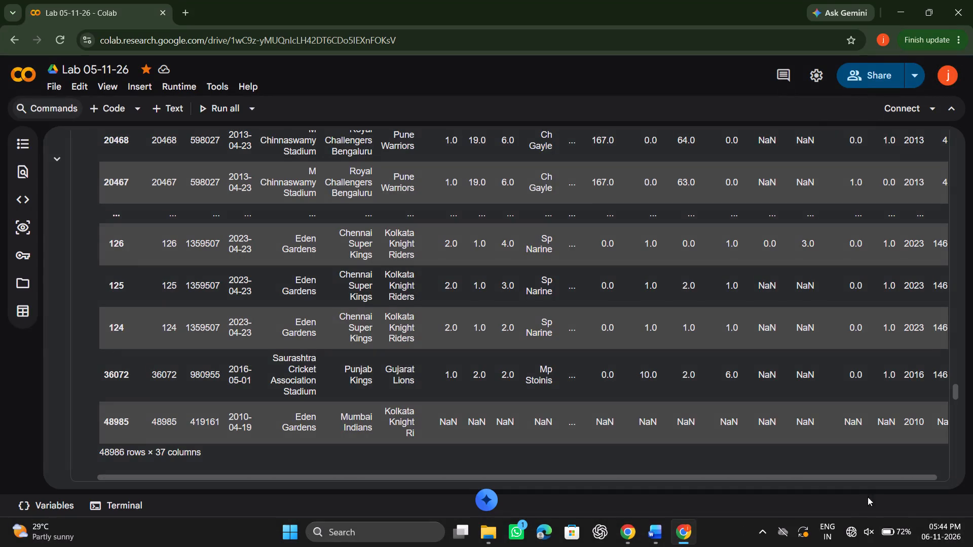
# Paste the capture of the sort_values table's end on a new line after the previous image in Word, with an "EXPLANATION:" label and new line below.
pyautogui.click(652, 533)
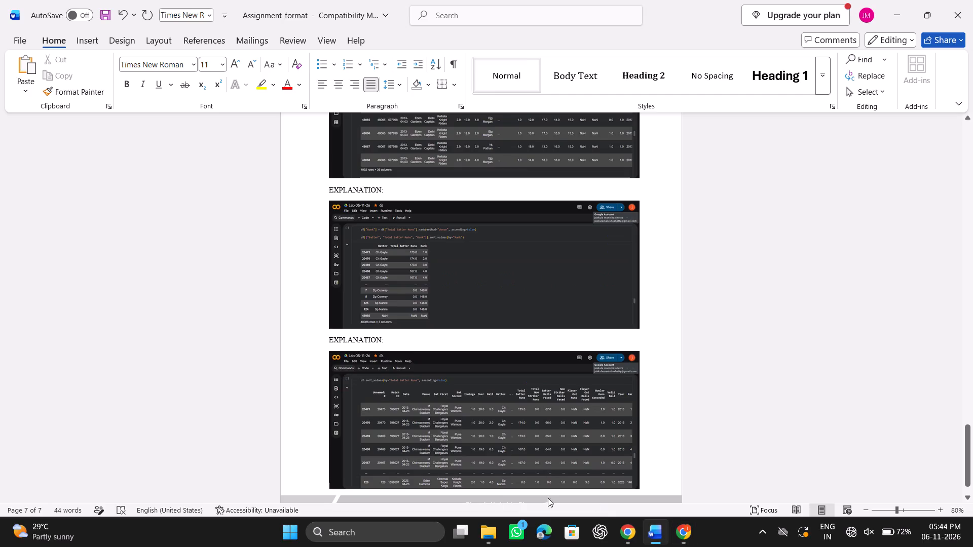
pyautogui.scroll(-1, 628, 423)
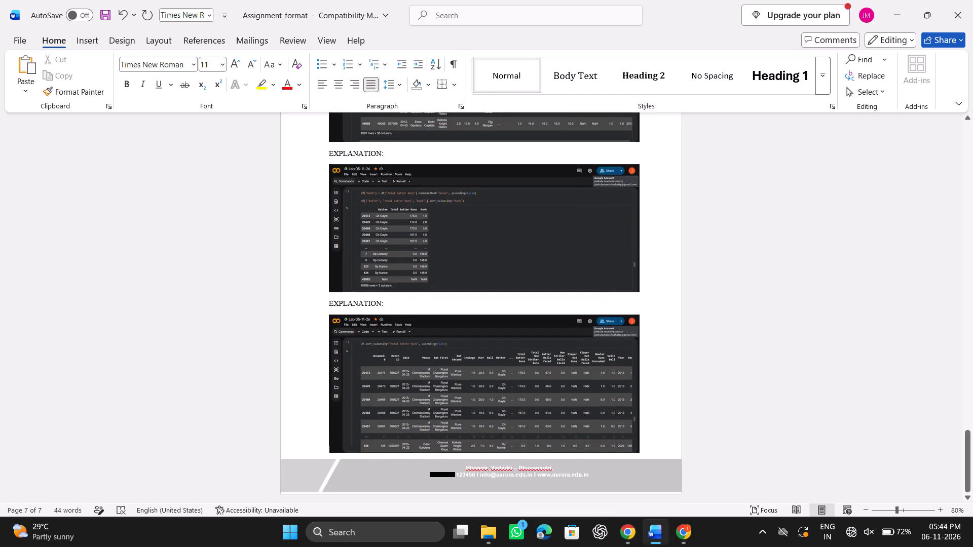
pyautogui.click(648, 441)
pyautogui.press('Return')
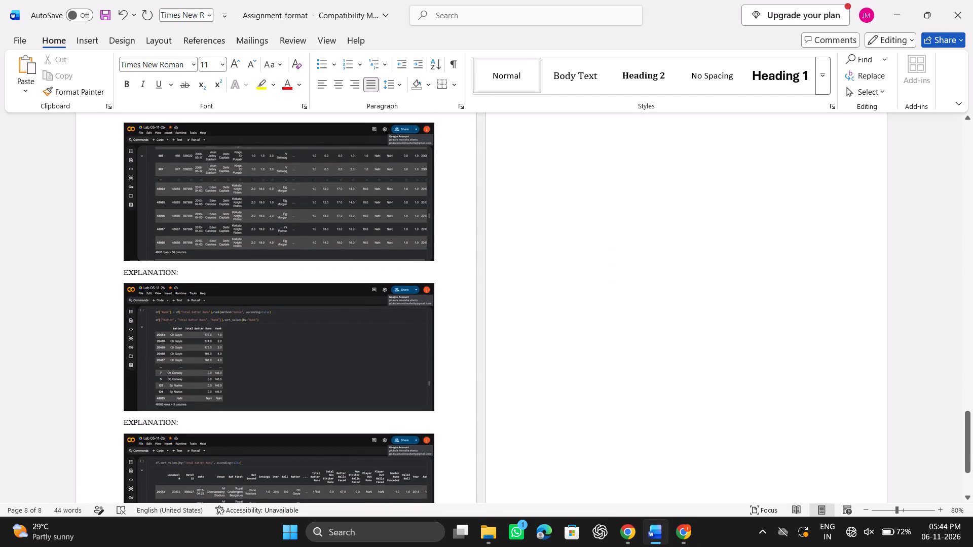
pyautogui.hotkey('ctrl', 'v')
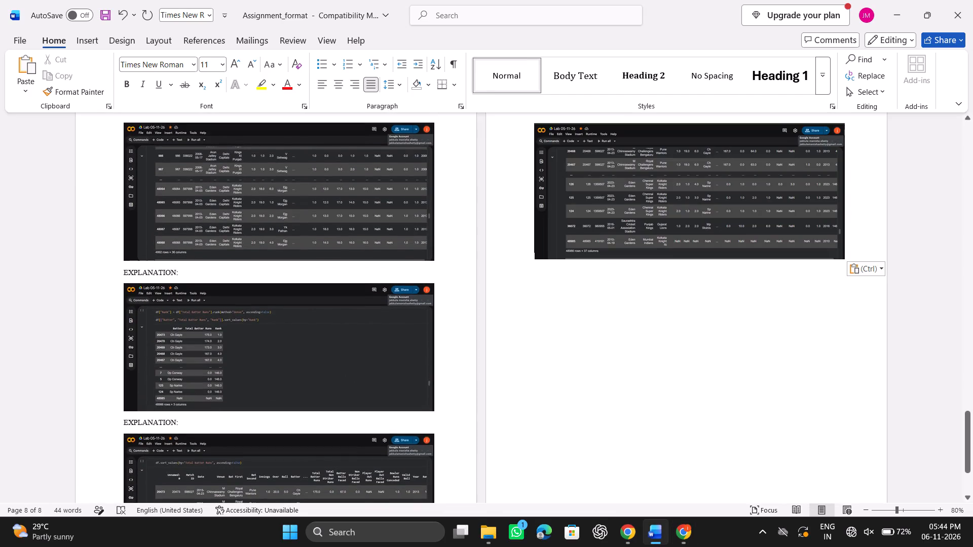
pyautogui.press('Right')
pyautogui.press('Return')
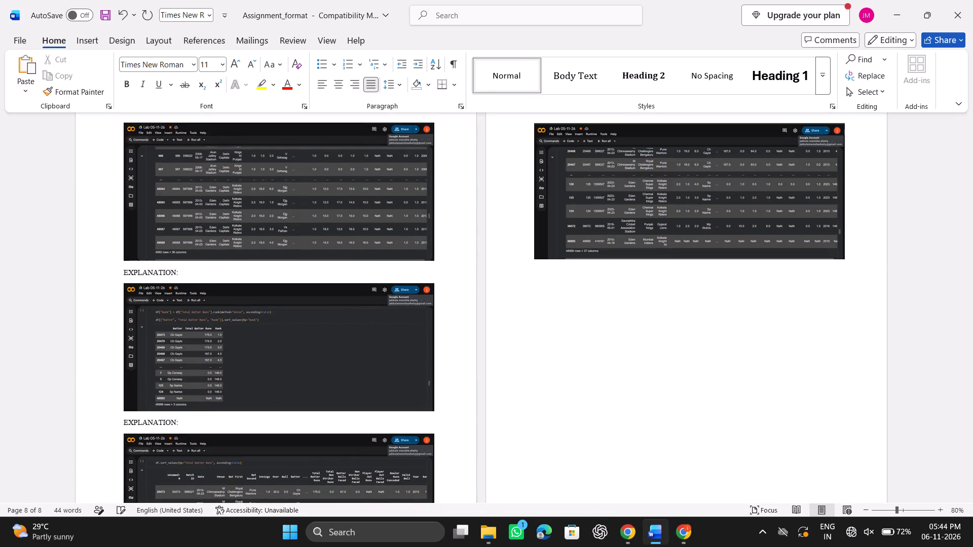
pyautogui.write('EXPLANATION')
pyautogui.hotkey('shift', ':')
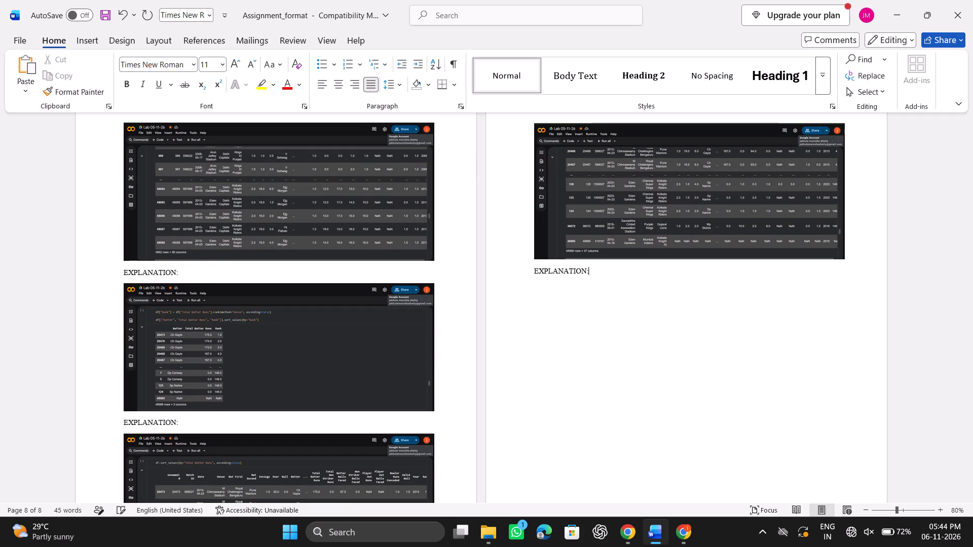
pyautogui.press('Return')
# In the Colab notebook, capture a full-width screenshot from the header through the "Bat First" groupby code and table to Royal Challengers Bengaluru, with the account tooltip showing.
pyautogui.click(687, 537)
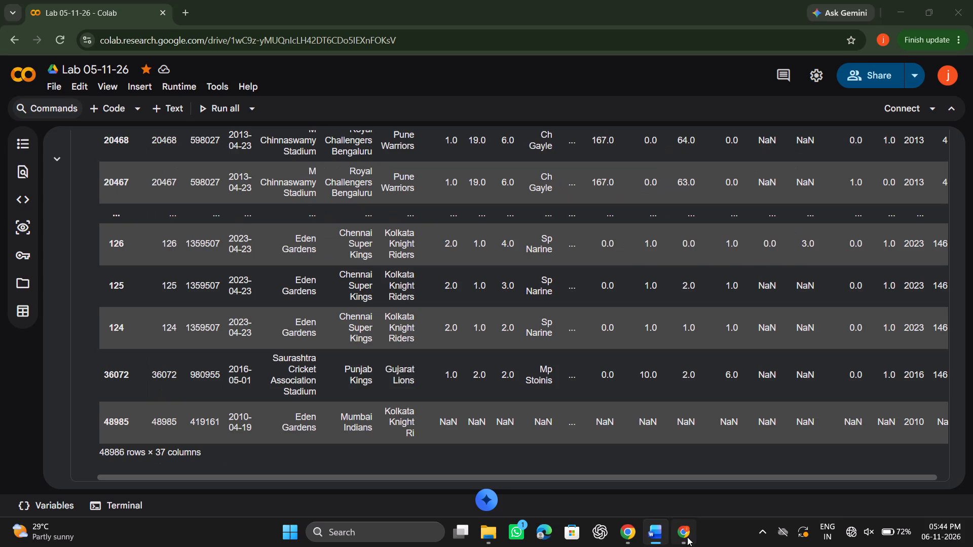
pyautogui.scroll(-3, 600, 336)
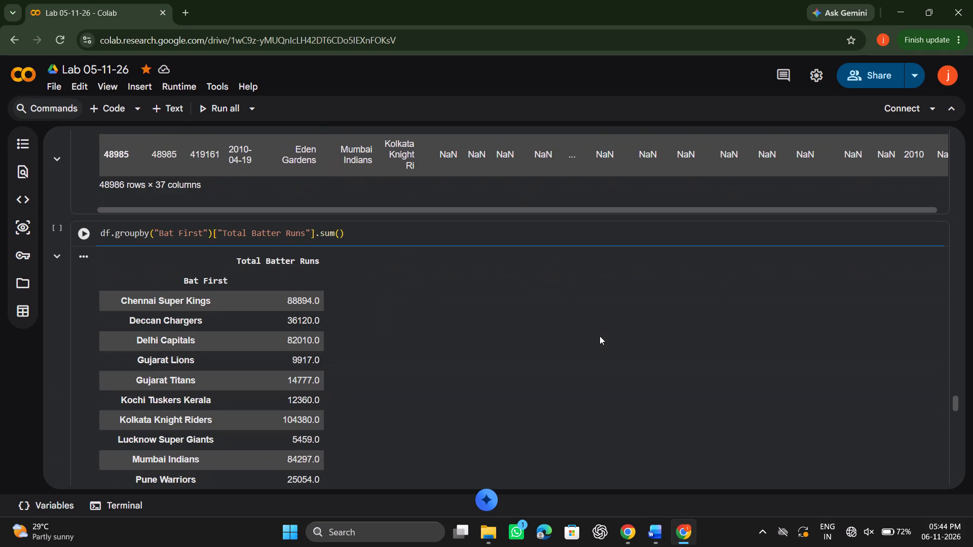
pyautogui.scroll(-2, 600, 336)
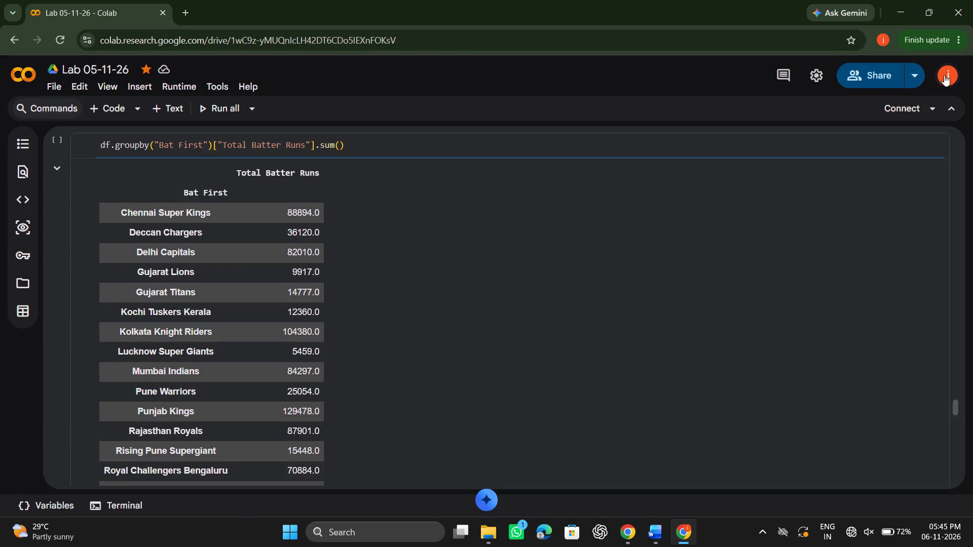
pyautogui.press('Print')
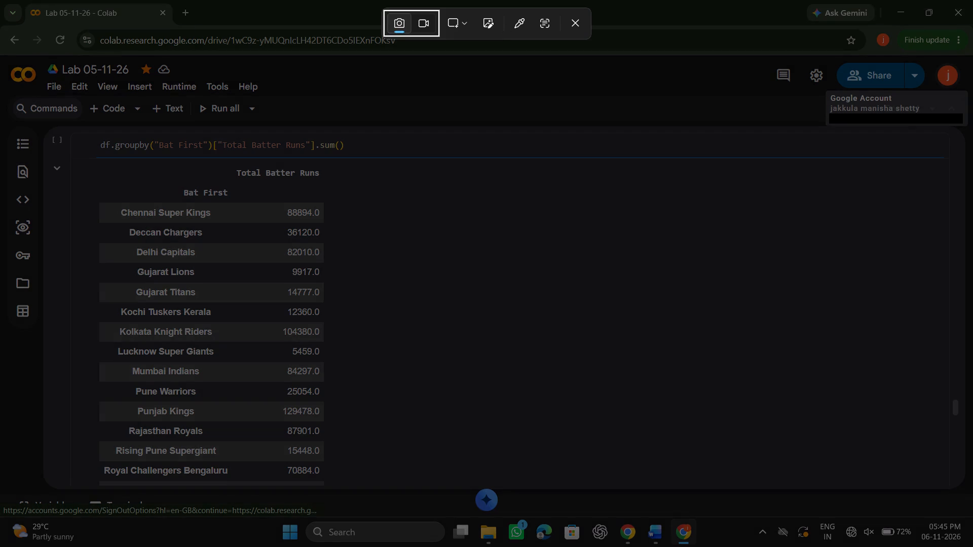
pyautogui.moveTo(0, 55); pyautogui.dragTo(661, 452)
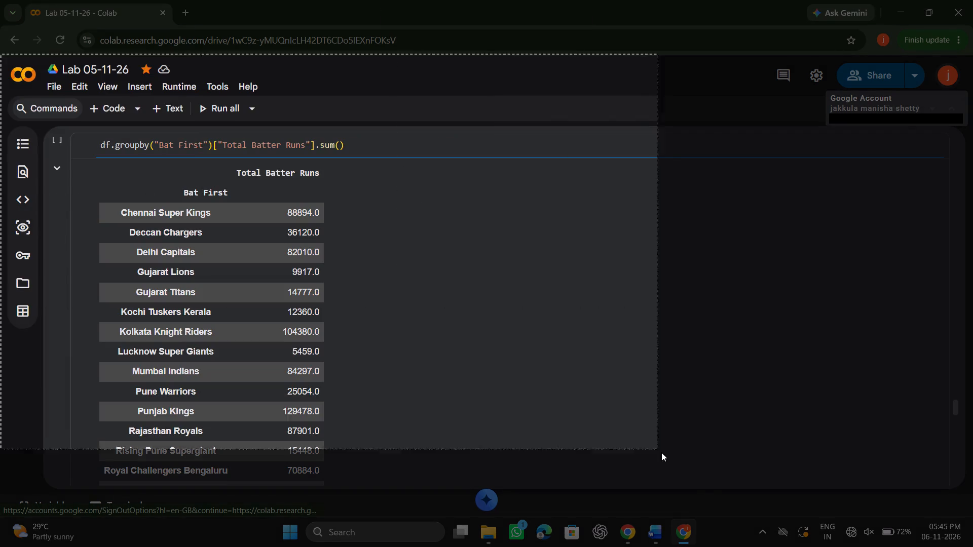
pyautogui.moveTo(661, 452); pyautogui.dragTo(829, 489)
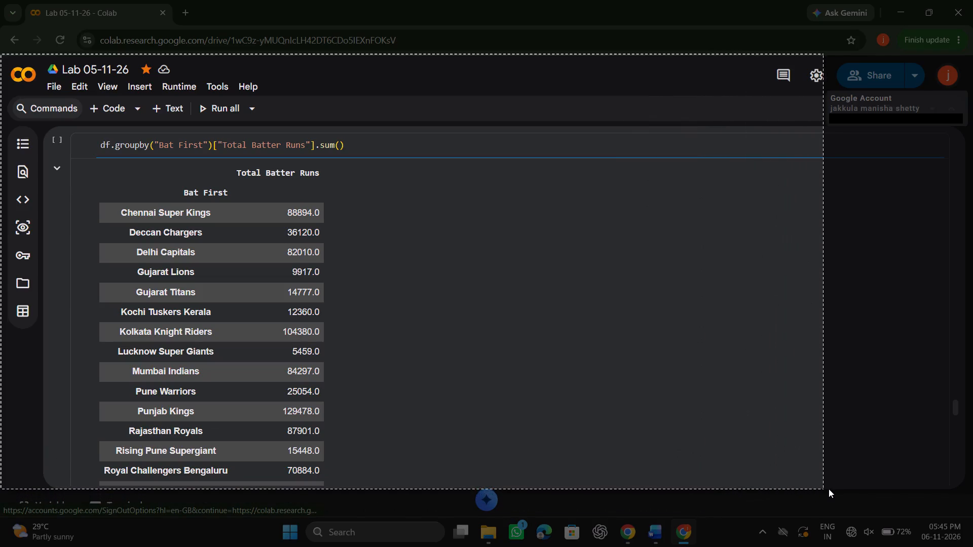
pyautogui.moveTo(829, 489); pyautogui.dragTo(972, 489)
# Paste the "Bat First" groupby sum capture into the Word document below the last "EXPLANATION:" label and add a new line below it.
pyautogui.click(652, 528)
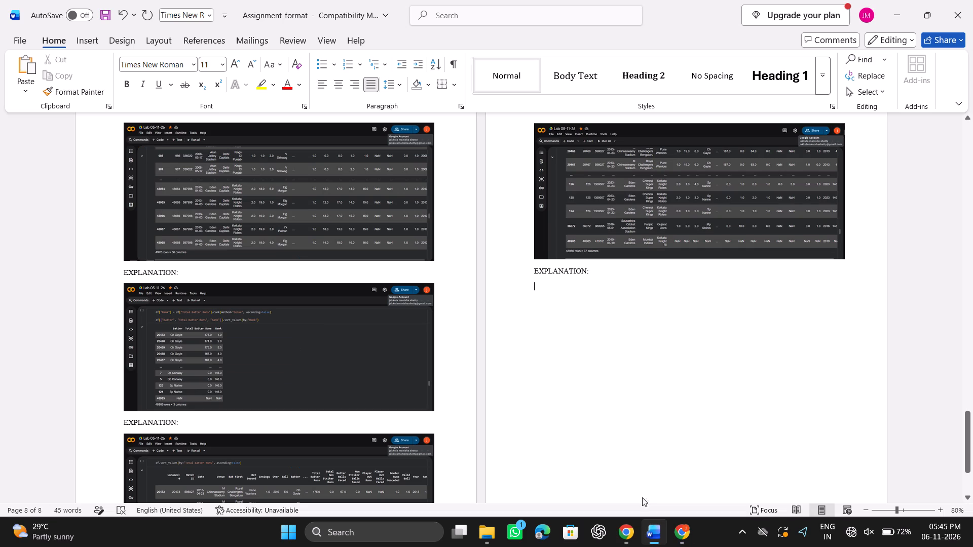
pyautogui.hotkey('ctrl', 'v')
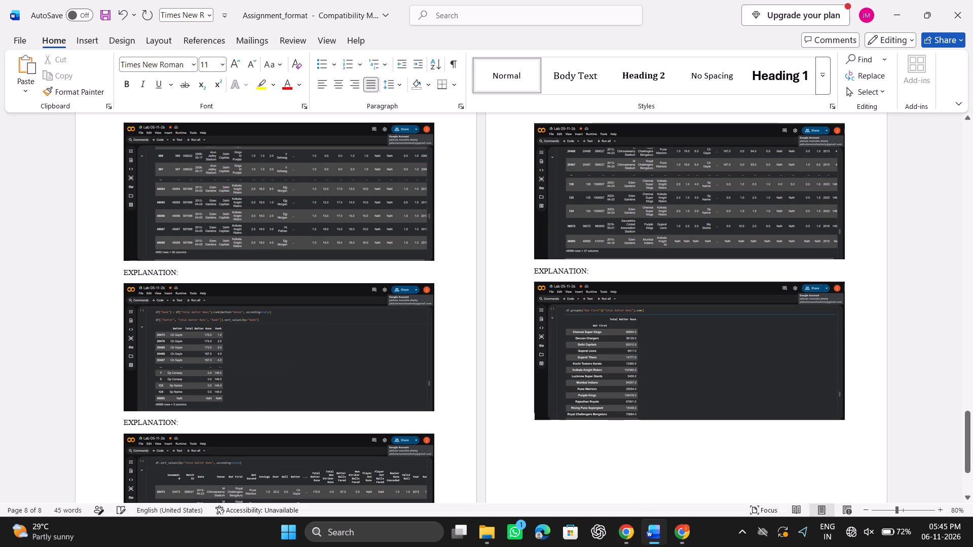
pyautogui.press('Right')
pyautogui.press('Return')
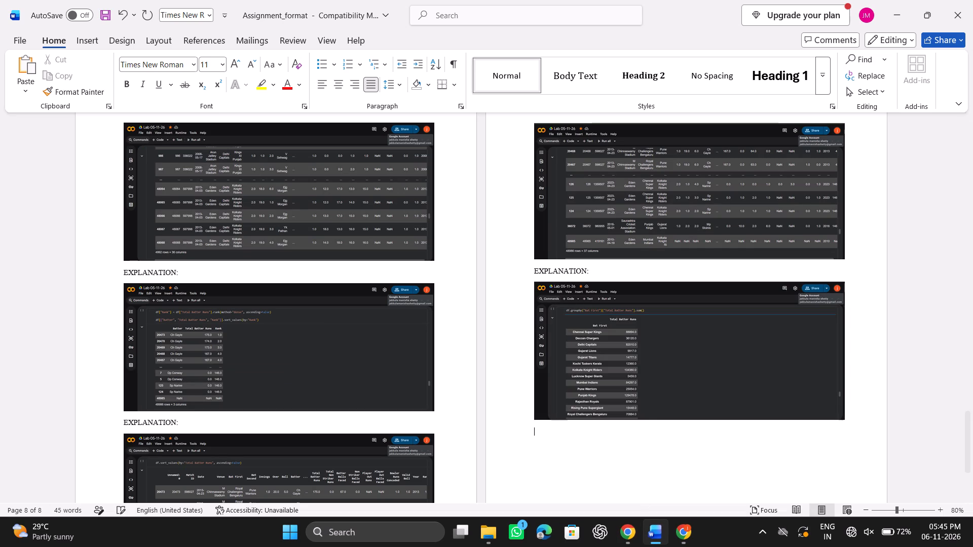
# In the Colab notebook, capture a full-width screenshot from the header through the groupby sum table's last rows and dtype line, with the account tooltip showing.
pyautogui.click(683, 528)
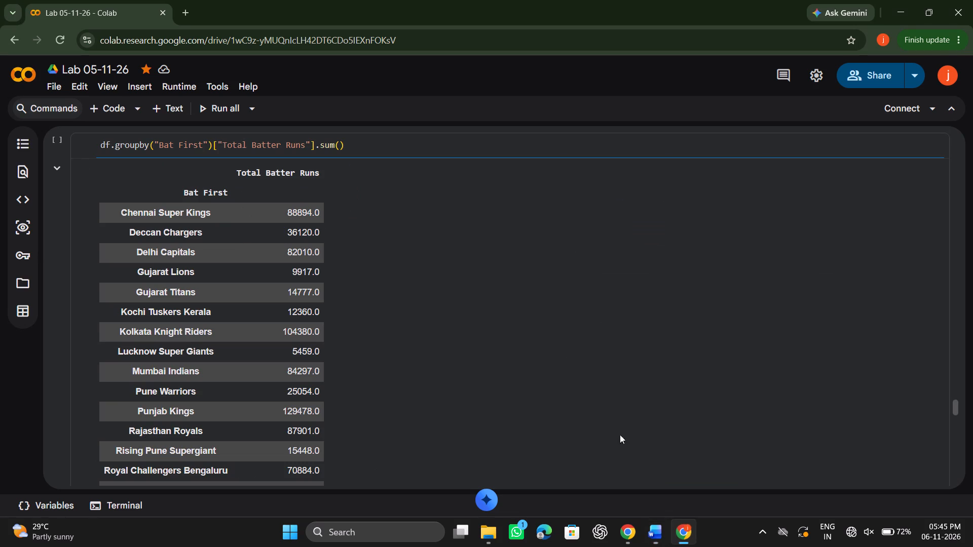
pyautogui.scroll(-1, 516, 398)
pyautogui.scroll(1, 516, 398)
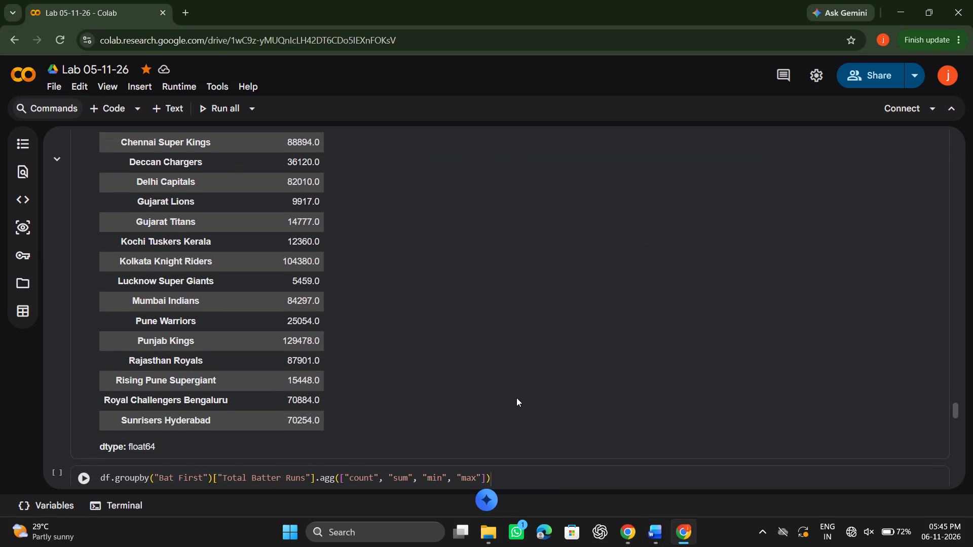
pyautogui.scroll(2, 516, 398)
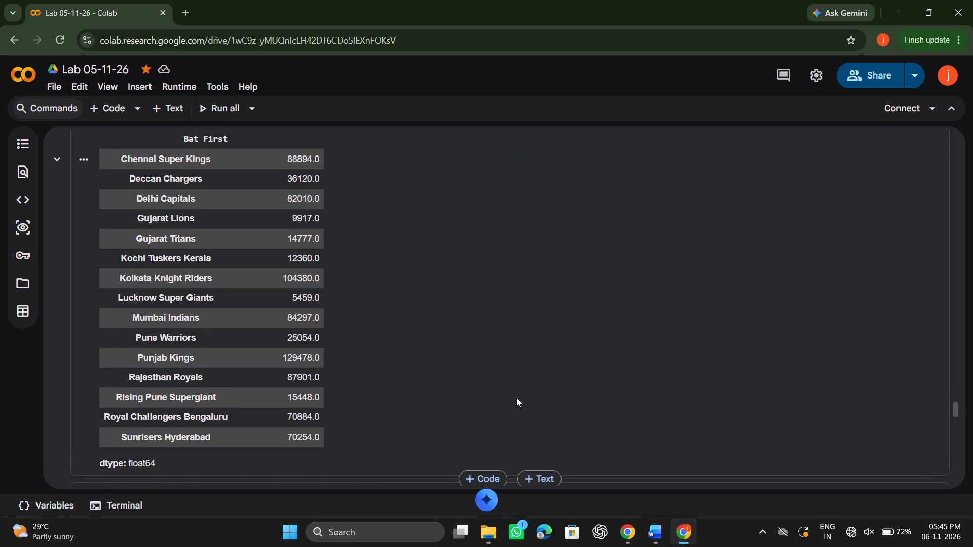
pyautogui.scroll(1, 516, 398)
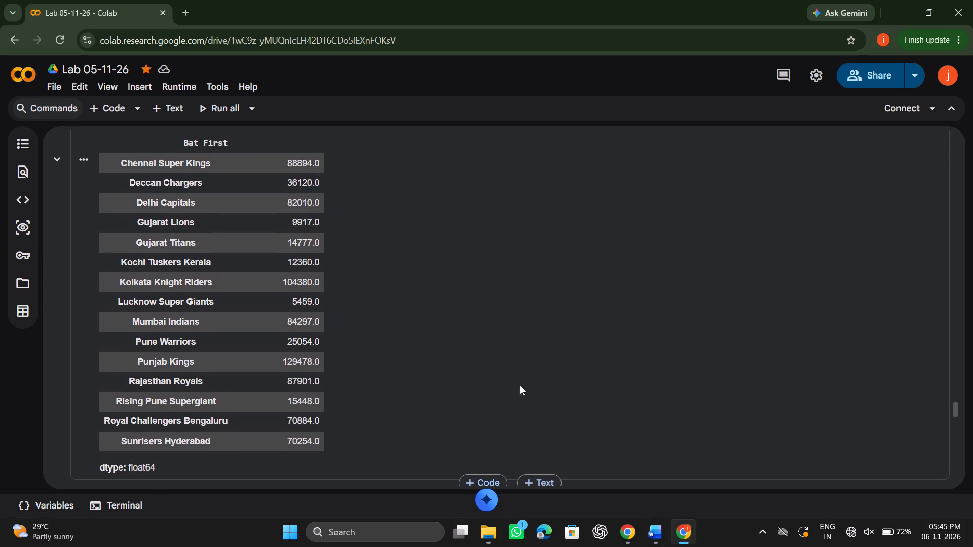
pyautogui.scroll(-2, 493, 243)
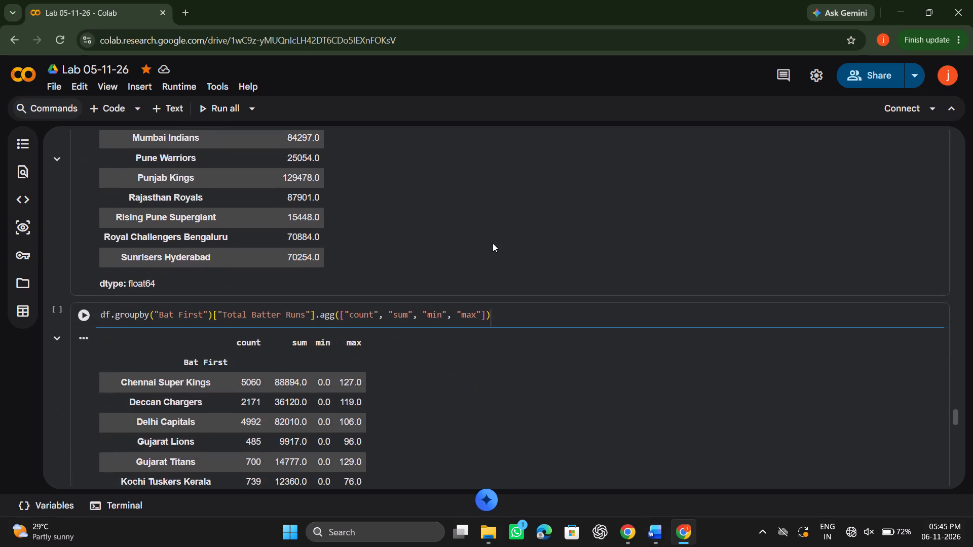
pyautogui.scroll(-1, 493, 243)
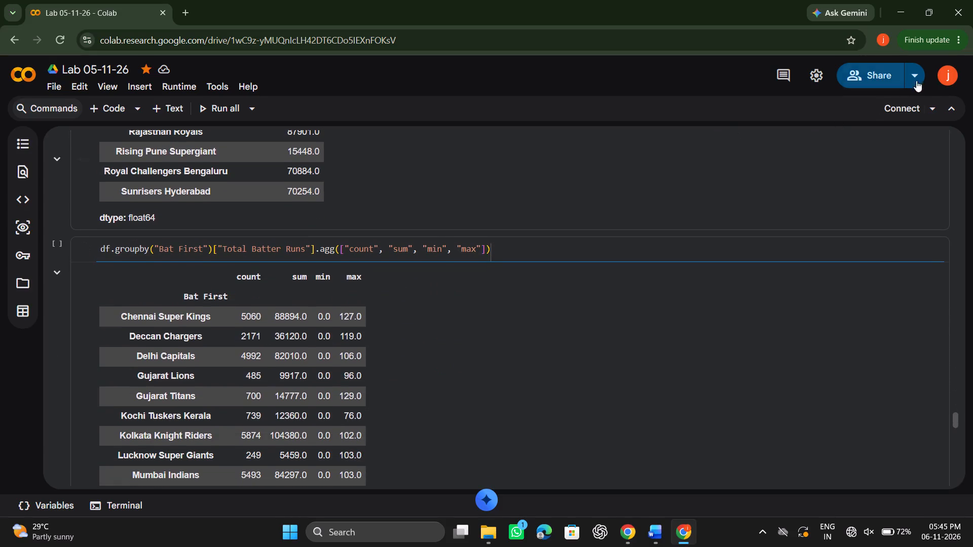
pyautogui.press('Print')
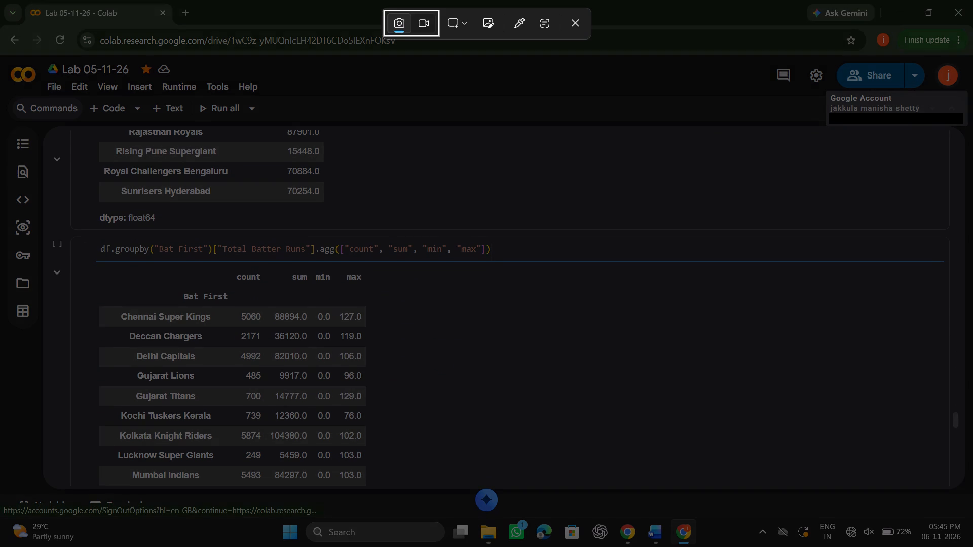
pyautogui.moveTo(0, 55); pyautogui.dragTo(276, 242)
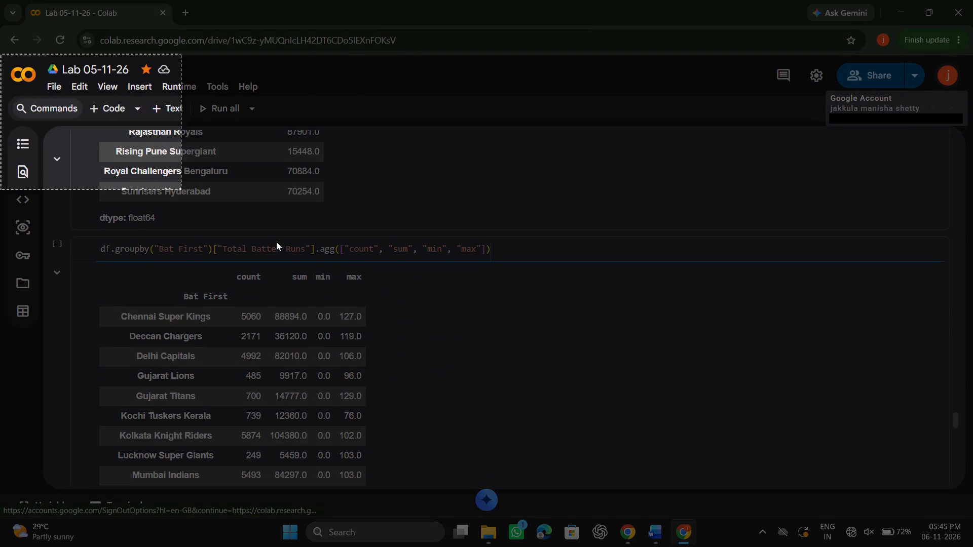
pyautogui.moveTo(276, 242); pyautogui.dragTo(505, 237)
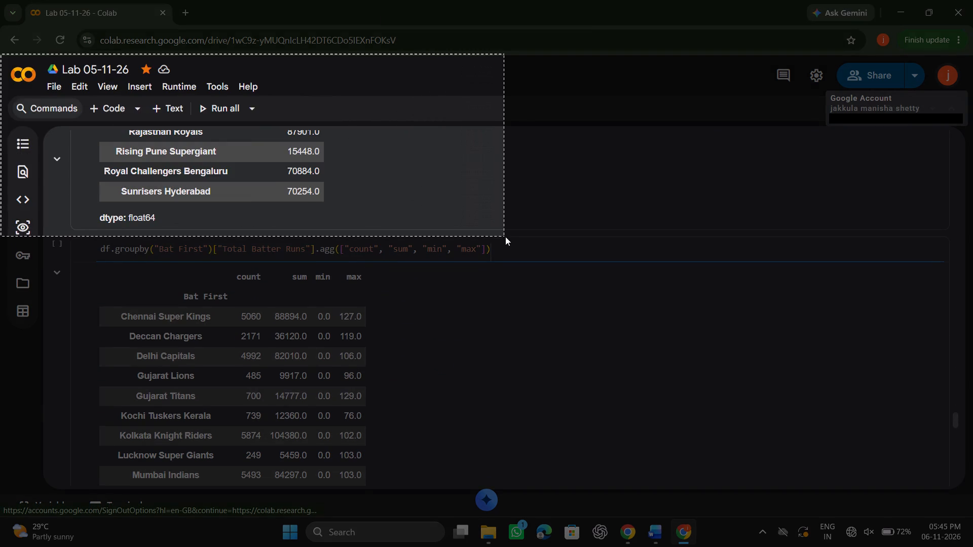
pyautogui.moveTo(505, 237); pyautogui.dragTo(666, 237)
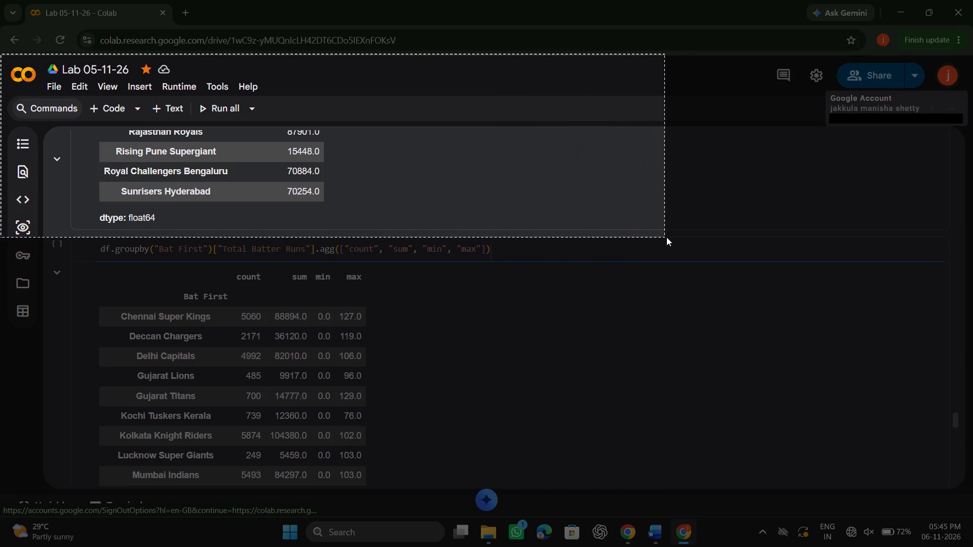
pyautogui.moveTo(666, 237); pyautogui.dragTo(843, 237)
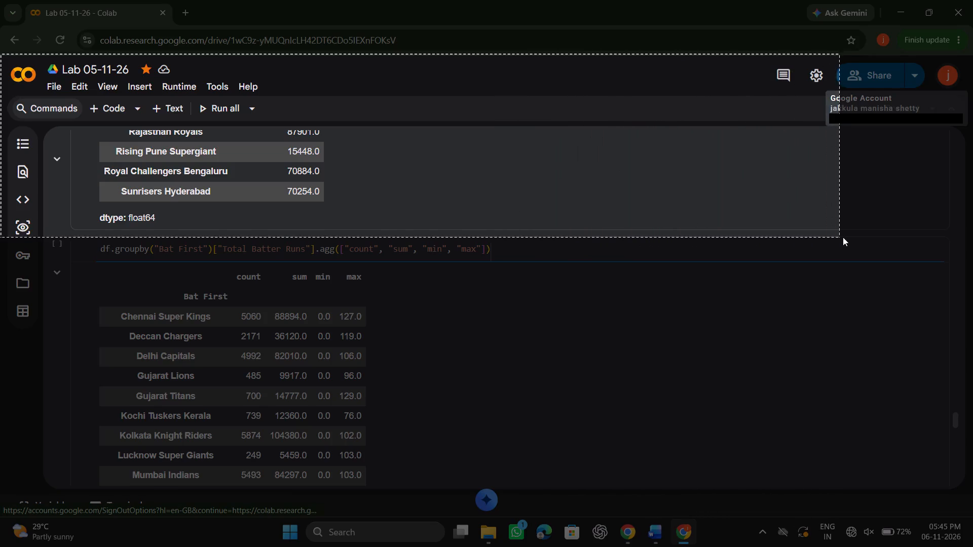
pyautogui.moveTo(843, 237); pyautogui.dragTo(972, 237)
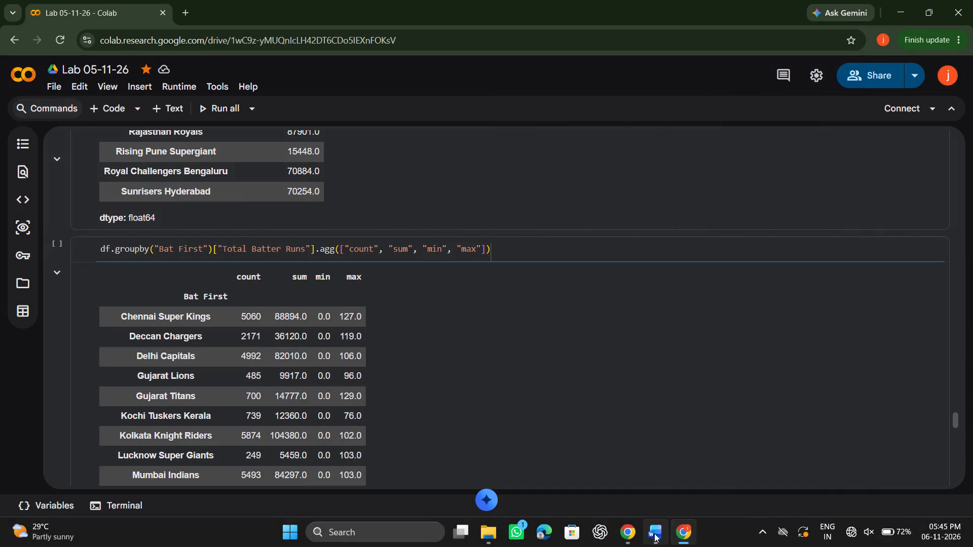
# Paste the capture of the groupby sum table's end below the previous image in Word, with an "EXPLANATION:" label and new line below.
pyautogui.click(654, 533)
pyautogui.hotkey('ctrl', 'v')
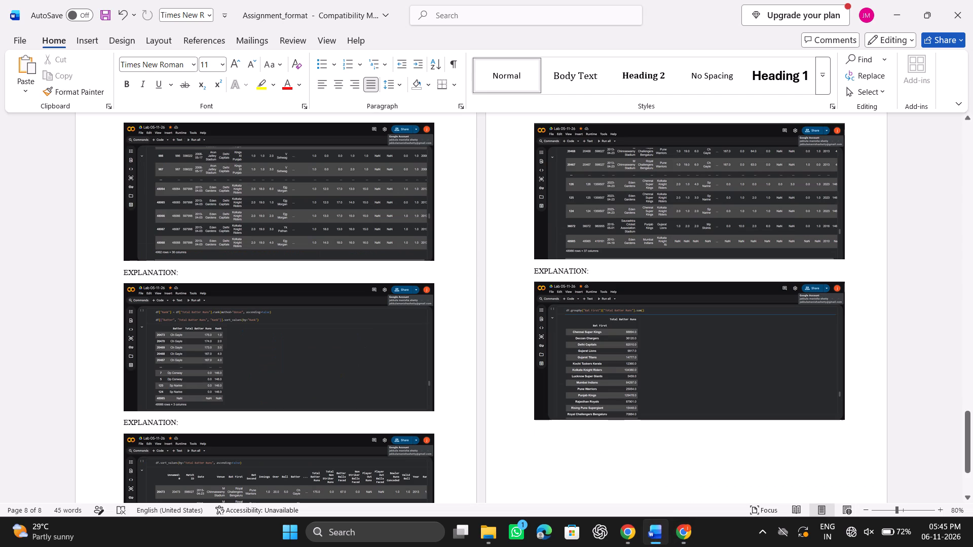
pyautogui.hotkey('ctrl', 'v')
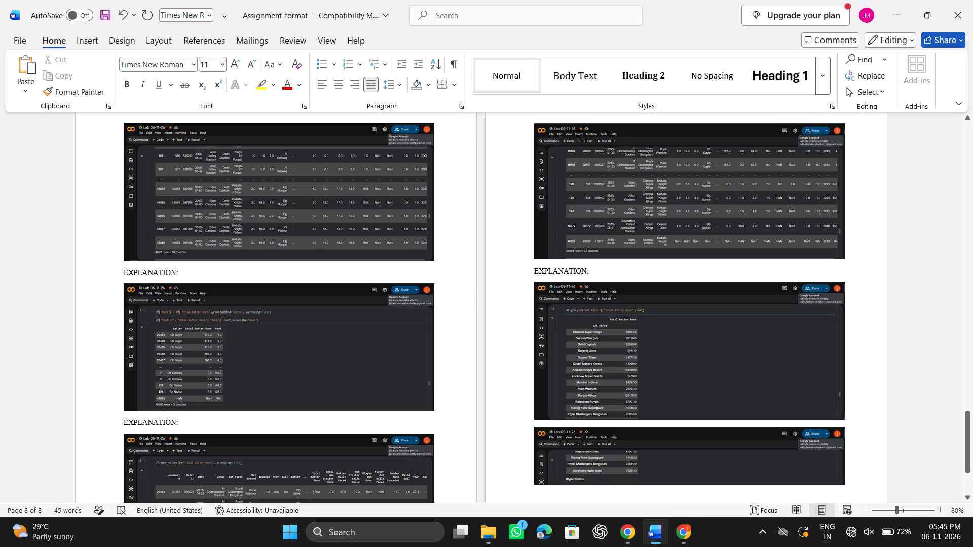
pyautogui.click(856, 475)
pyautogui.press('Return')
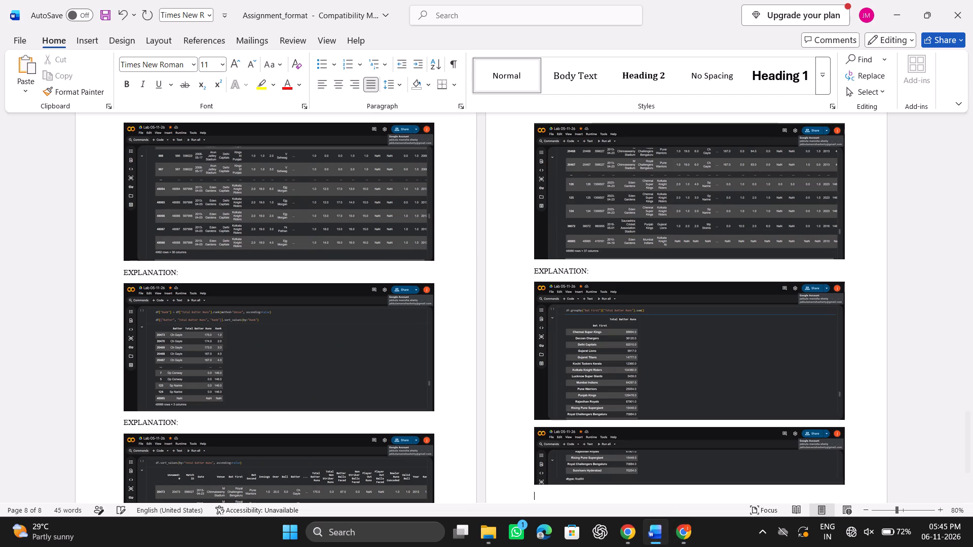
pyautogui.write('EXPLANATION')
pyautogui.hotkey('shift', ':')
pyautogui.press('Return')
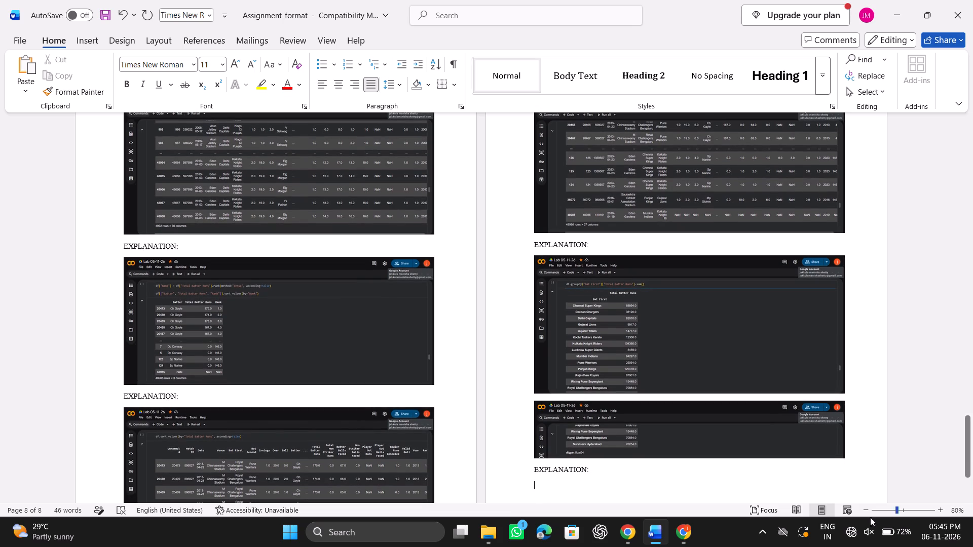
# In the Colab notebook, capture a full-width screenshot from the header through the Aggregation heading, code and table to Rajasthan Royals, with the account tooltip showing.
pyautogui.click(683, 529)
pyautogui.scroll(-1, 520, 331)
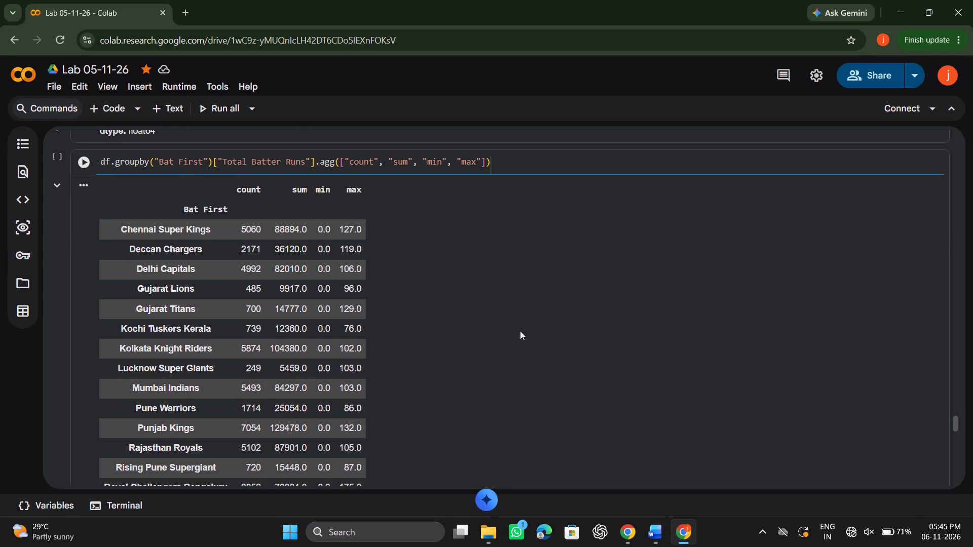
pyautogui.scroll(-2, 520, 331)
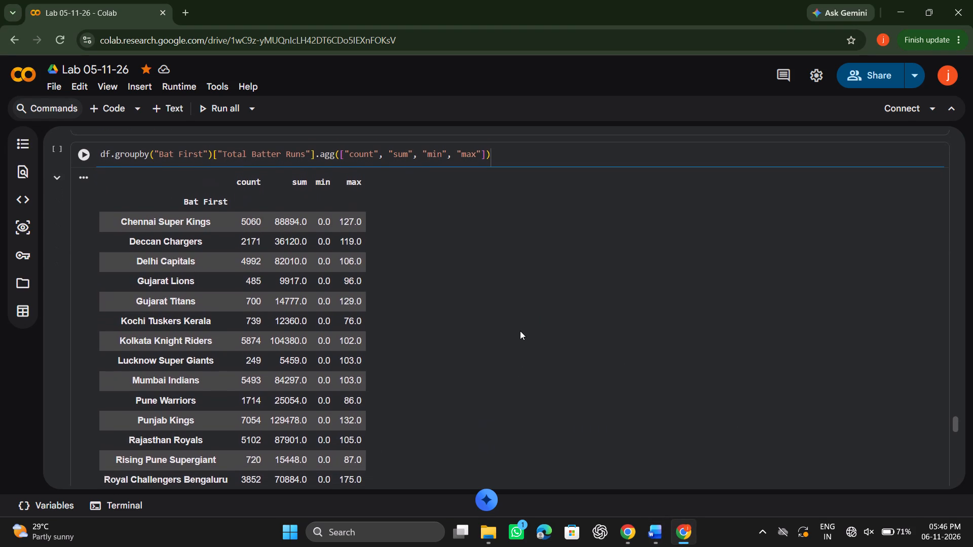
pyautogui.scroll(-1, 520, 331)
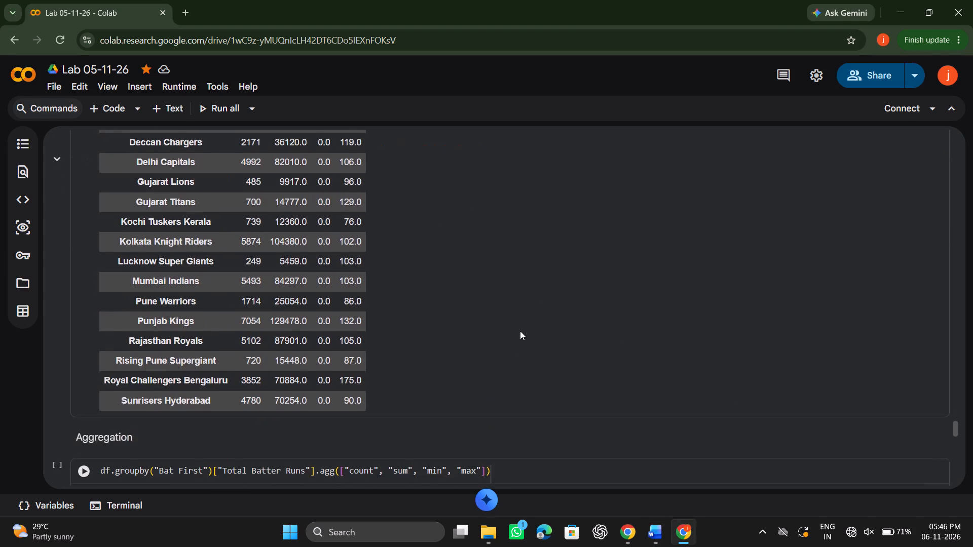
pyautogui.scroll(-3, 520, 331)
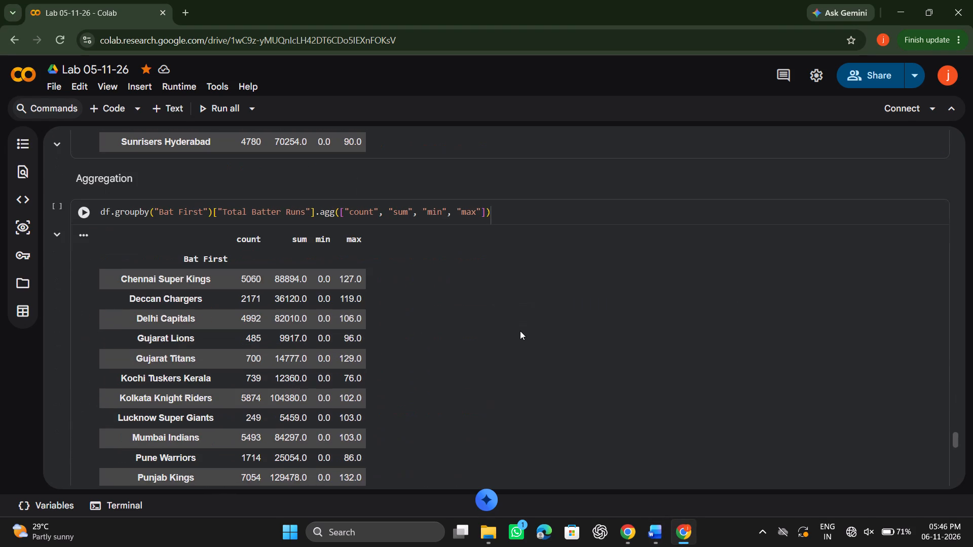
pyautogui.scroll(-1, 520, 331)
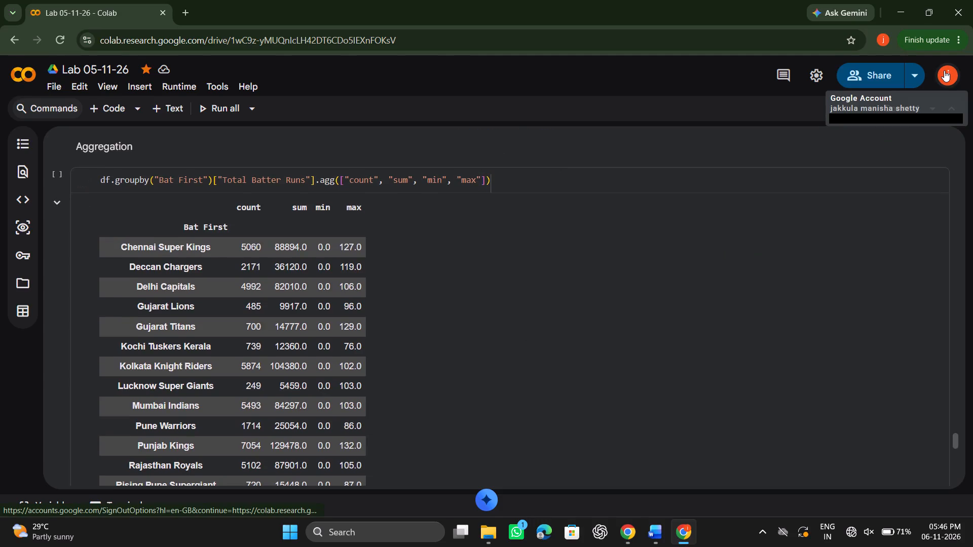
pyautogui.press('Print')
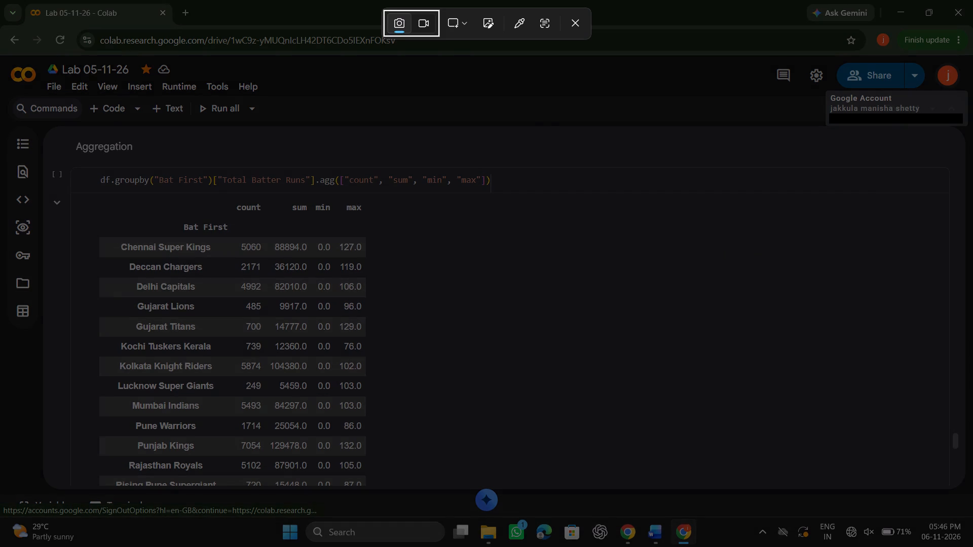
pyautogui.moveTo(0, 54); pyautogui.dragTo(707, 492)
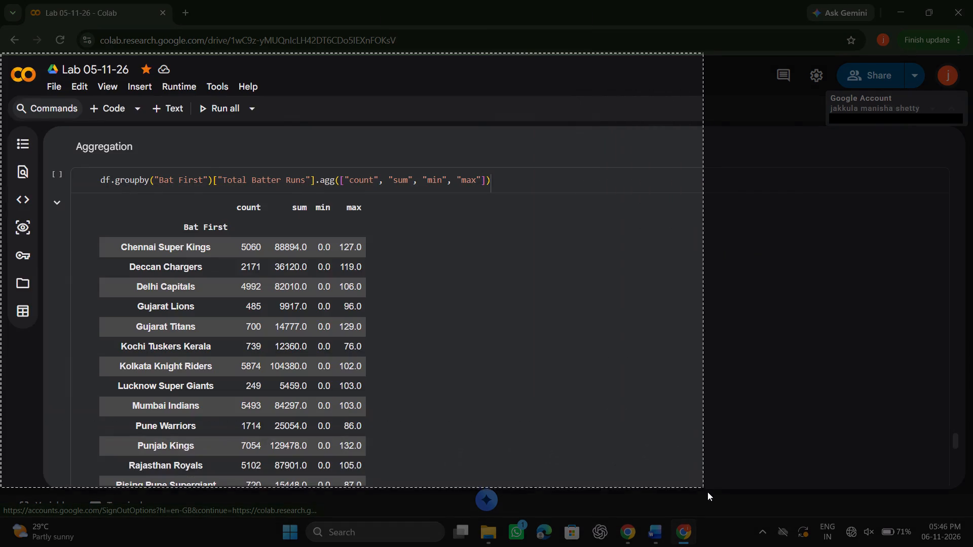
pyautogui.moveTo(707, 492); pyautogui.dragTo(894, 488)
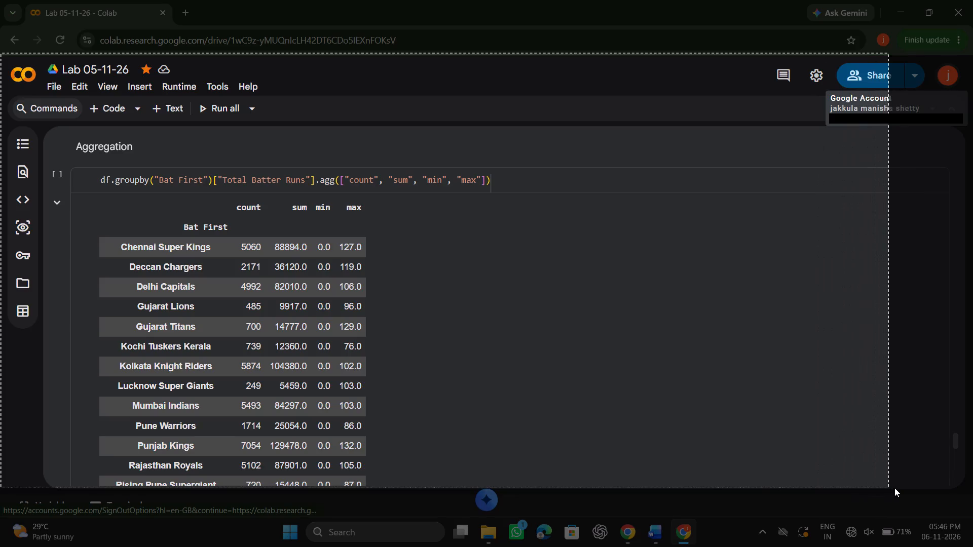
pyautogui.moveTo(894, 488); pyautogui.dragTo(972, 488)
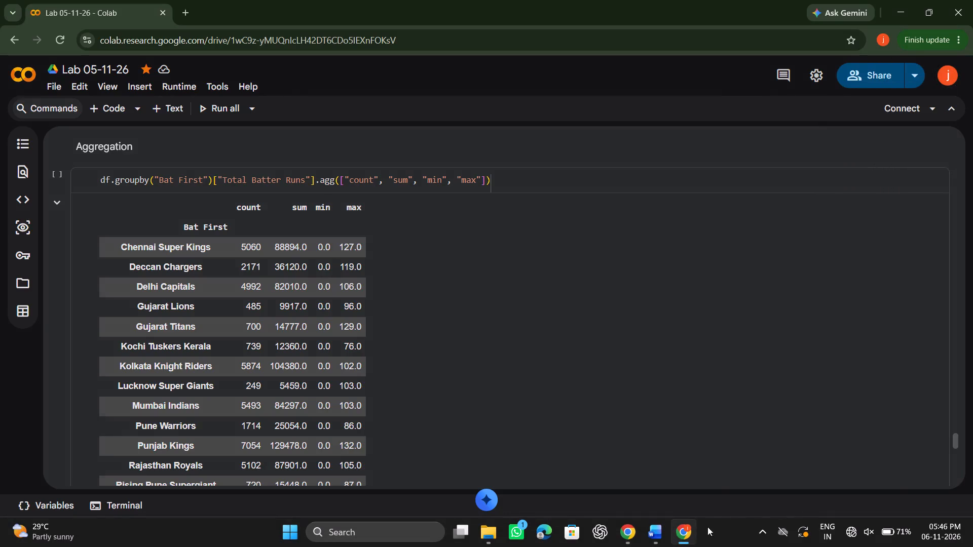
# Paste the Aggregation capture into the Word document below the last "EXPLANATION:" label and add a new line below it.
pyautogui.click(657, 534)
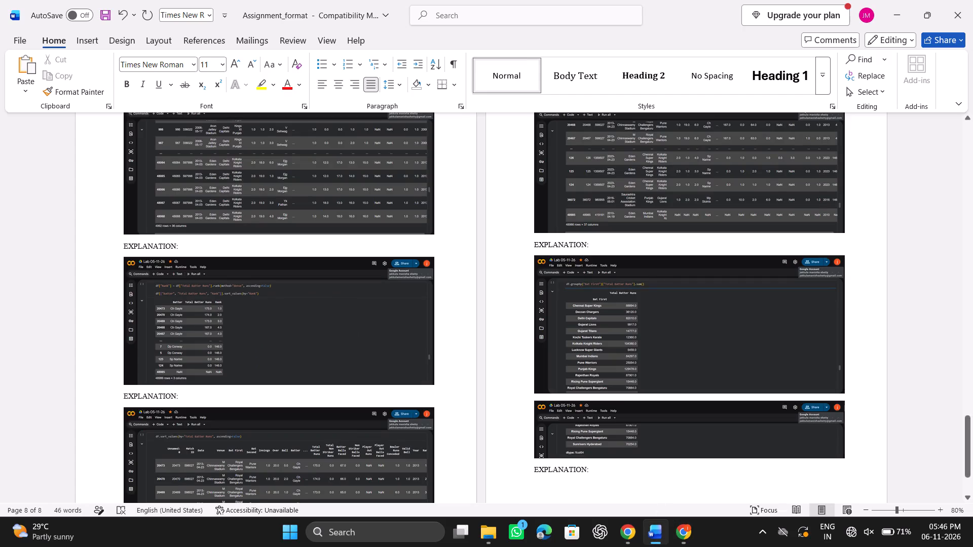
pyautogui.hotkey('ctrl', 'v')
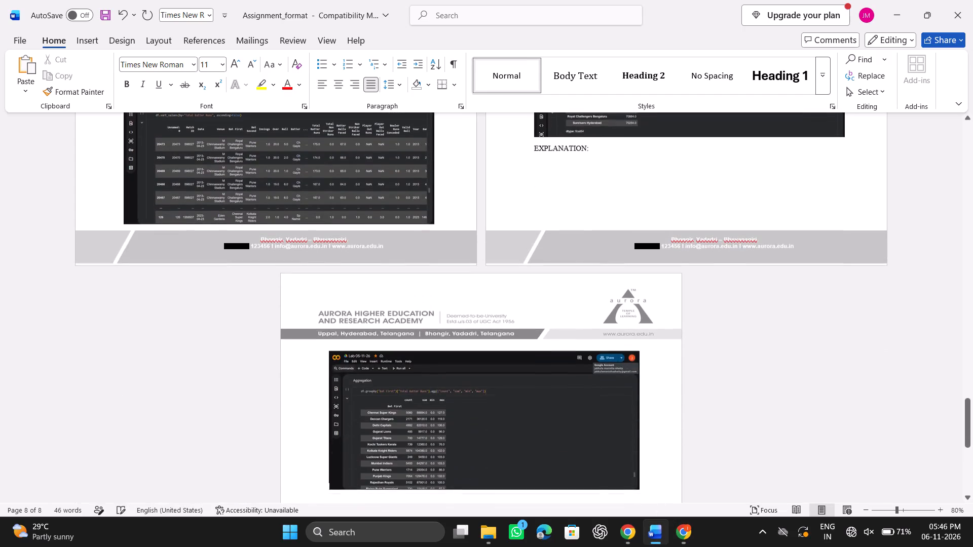
pyautogui.press('Right')
pyautogui.press('Return')
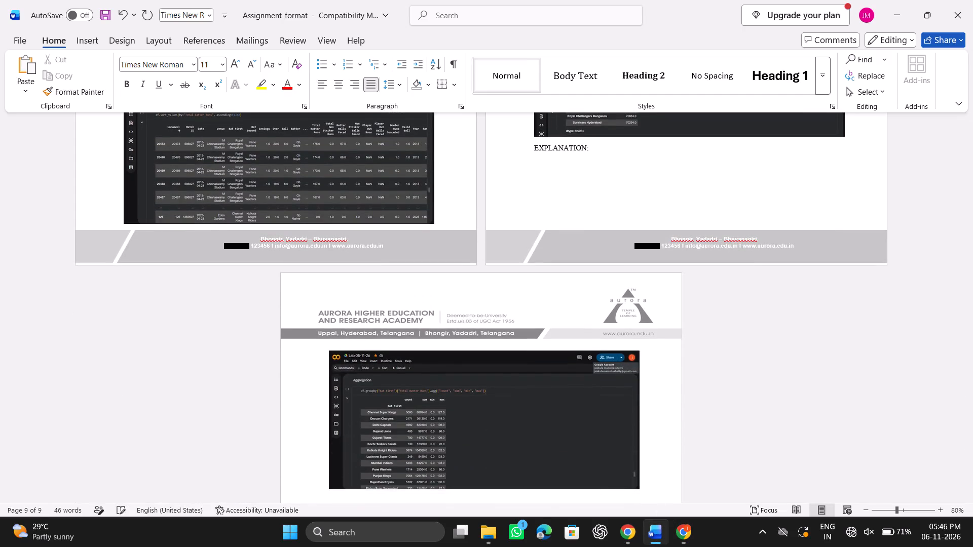
# In the Colab notebook, capture a full-width screenshot from the header through the Normalisation MIN-MAX code and output table, with the account tooltip showing.
pyautogui.click(677, 529)
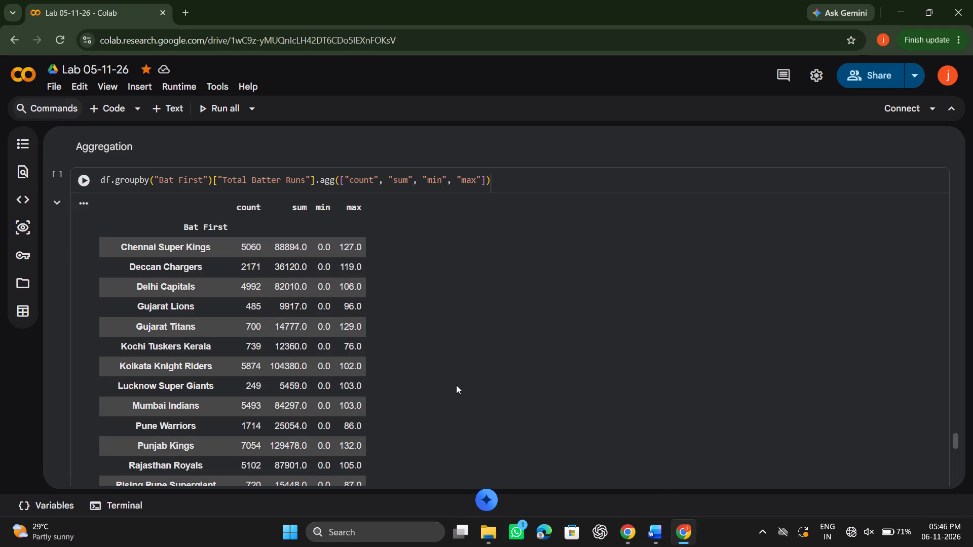
pyautogui.scroll(-2, 456, 385)
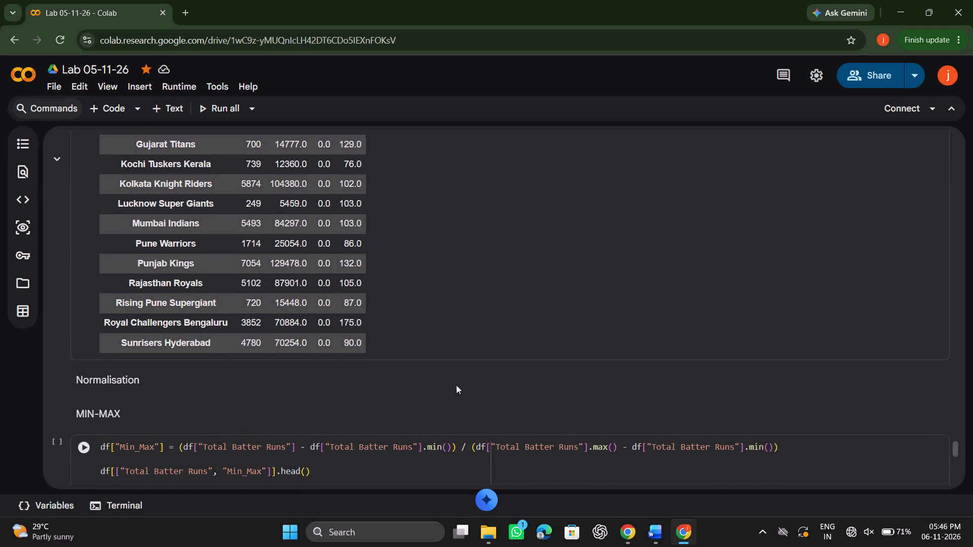
pyautogui.scroll(-2, 456, 385)
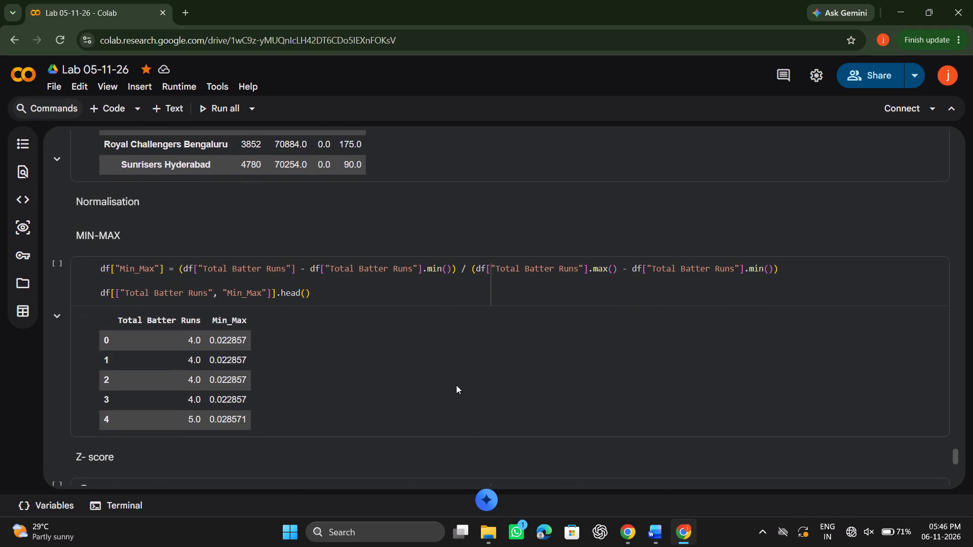
pyautogui.scroll(-1, 456, 385)
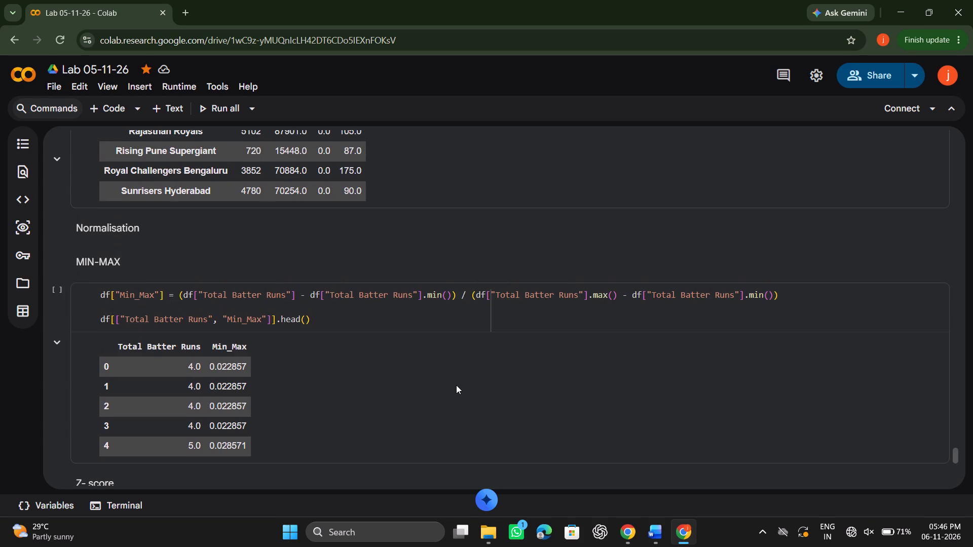
pyautogui.scroll(-1, 456, 385)
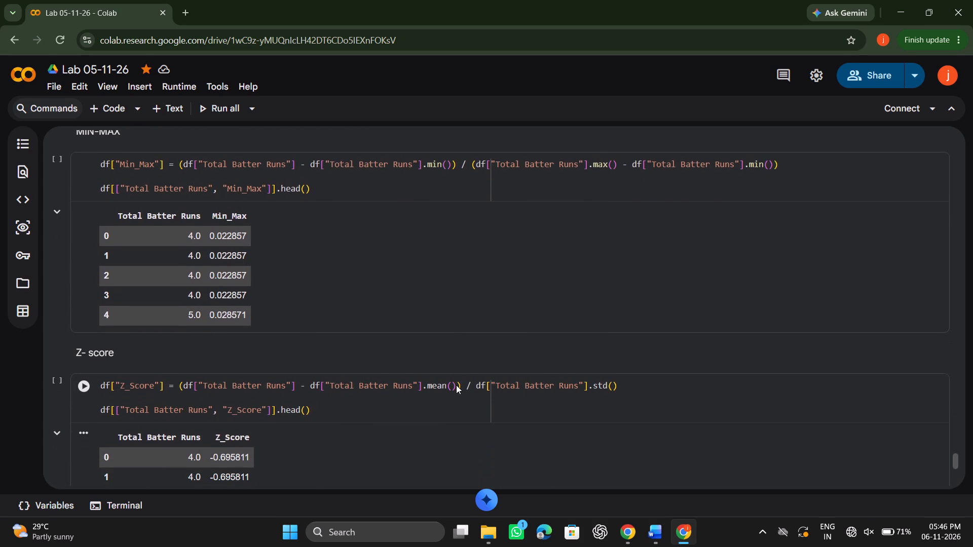
pyautogui.scroll(-1, 456, 385)
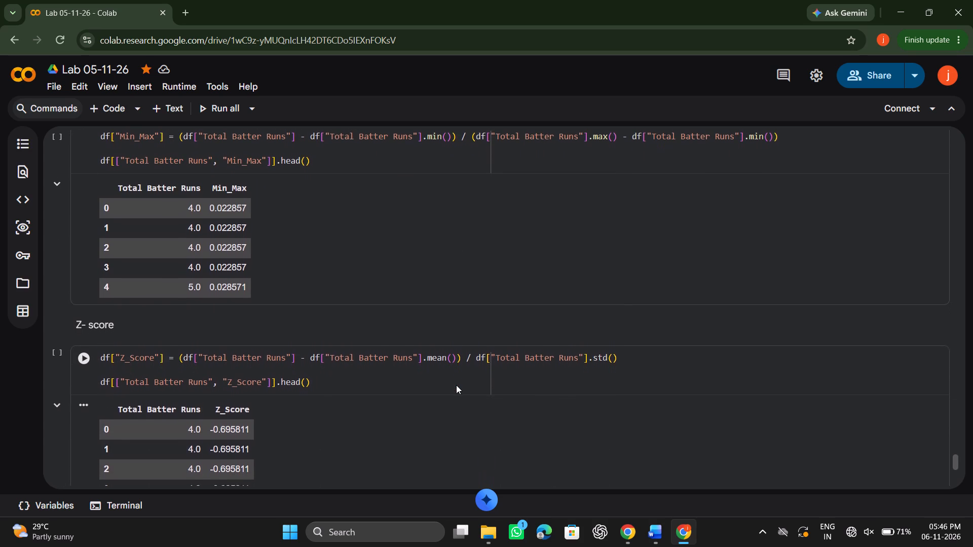
pyautogui.scroll(-1, 456, 385)
pyautogui.scroll(1, 456, 385)
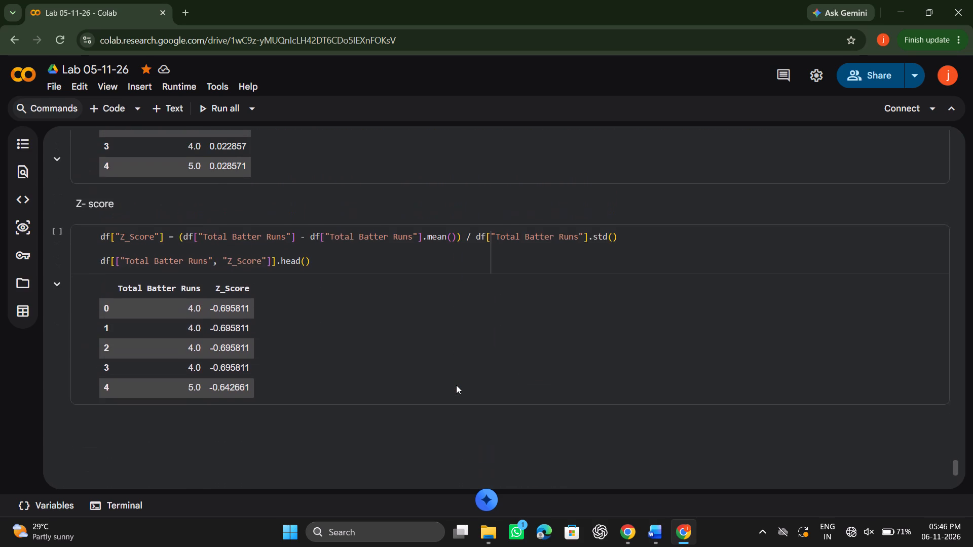
pyautogui.scroll(3, 456, 385)
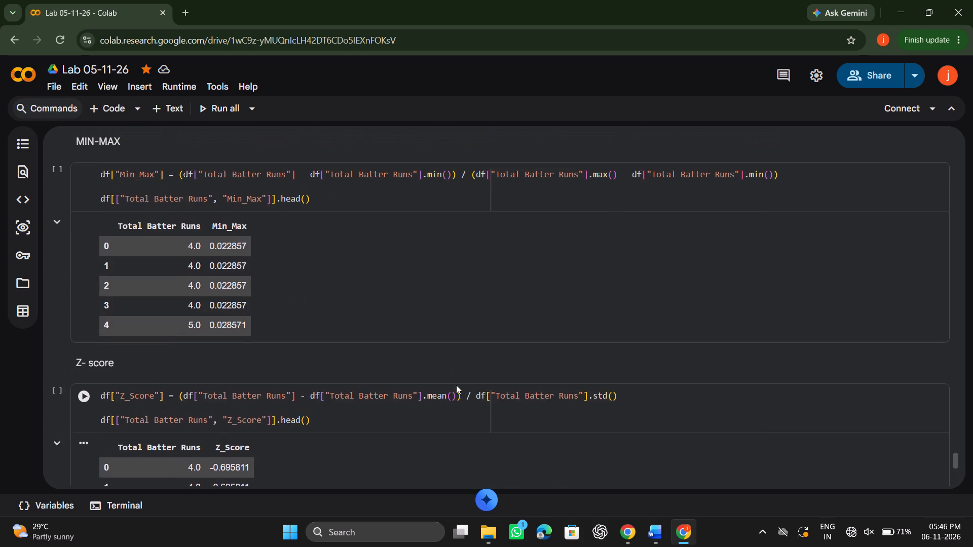
pyautogui.scroll(2, 456, 385)
pyautogui.scroll(-1, 456, 385)
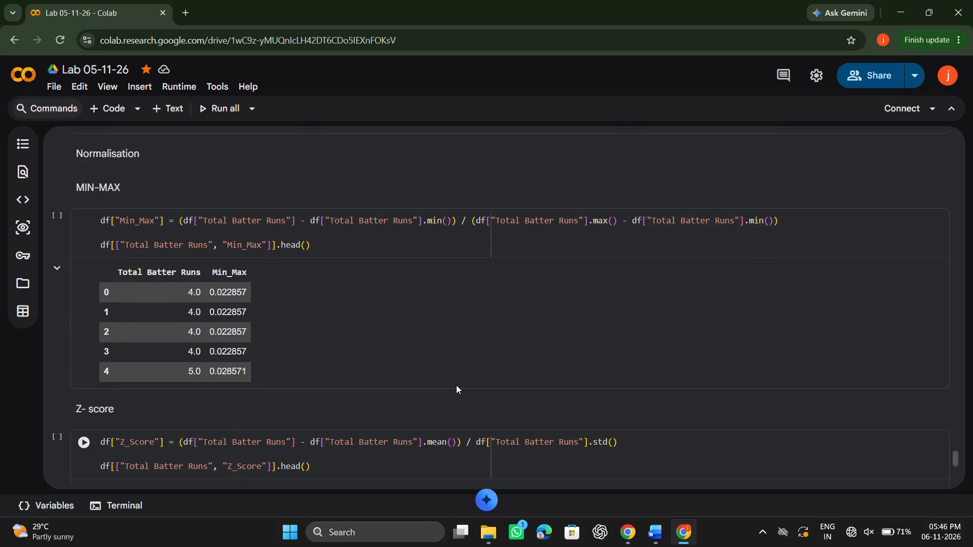
pyautogui.scroll(-1, 456, 385)
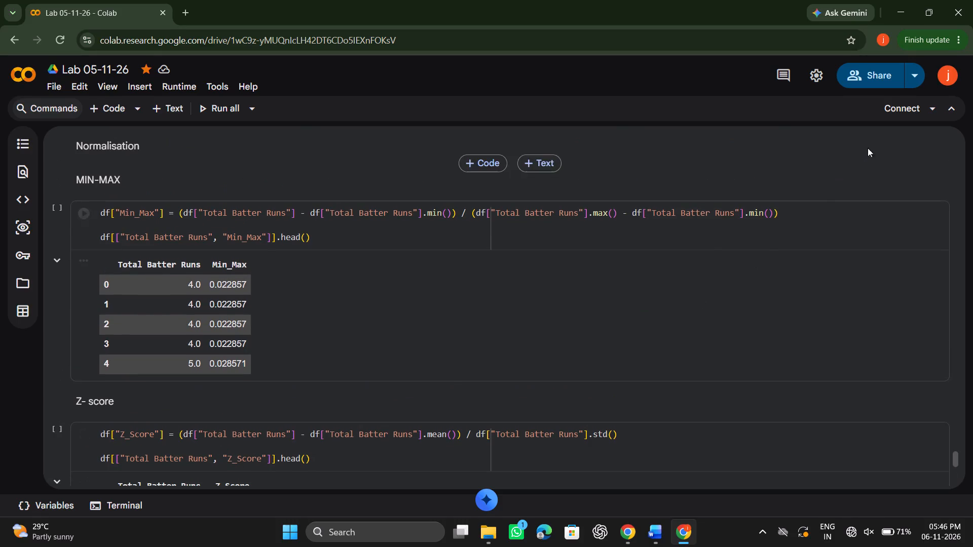
pyautogui.press('Print')
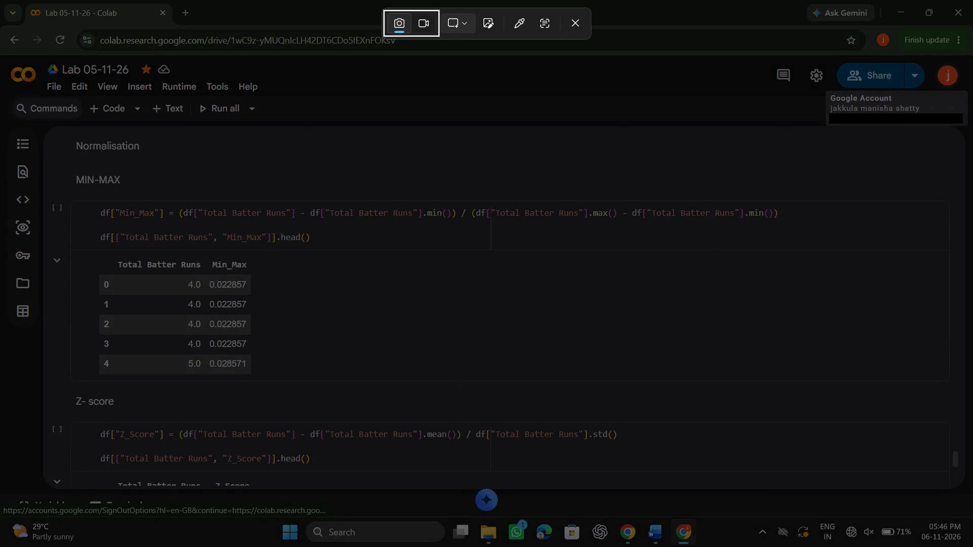
pyautogui.moveTo(0, 53); pyautogui.dragTo(535, 350)
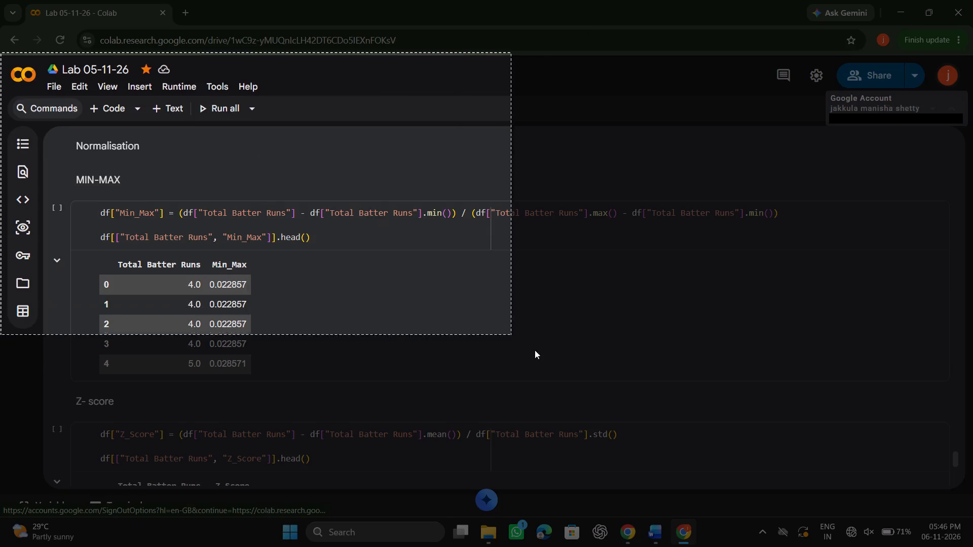
pyautogui.moveTo(535, 350); pyautogui.dragTo(762, 390)
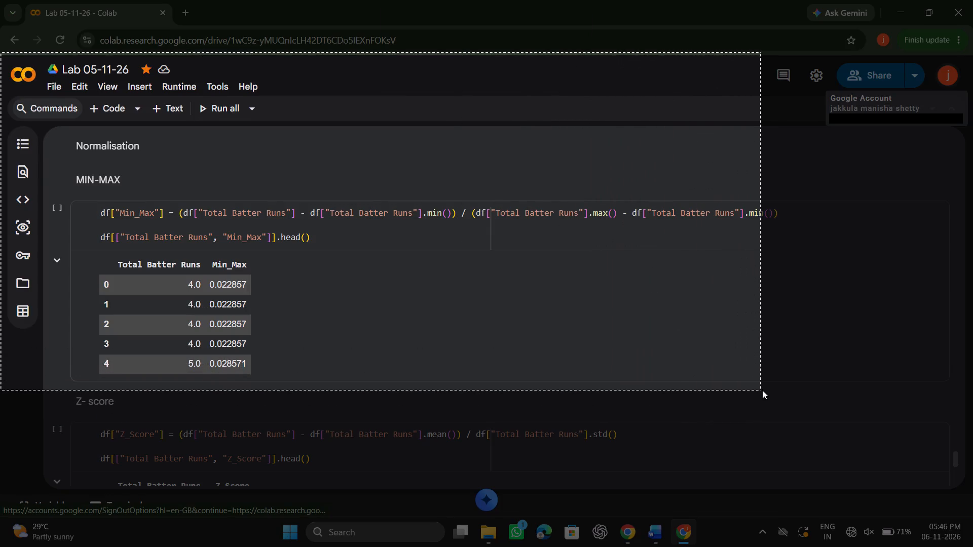
pyautogui.moveTo(762, 390); pyautogui.dragTo(940, 391)
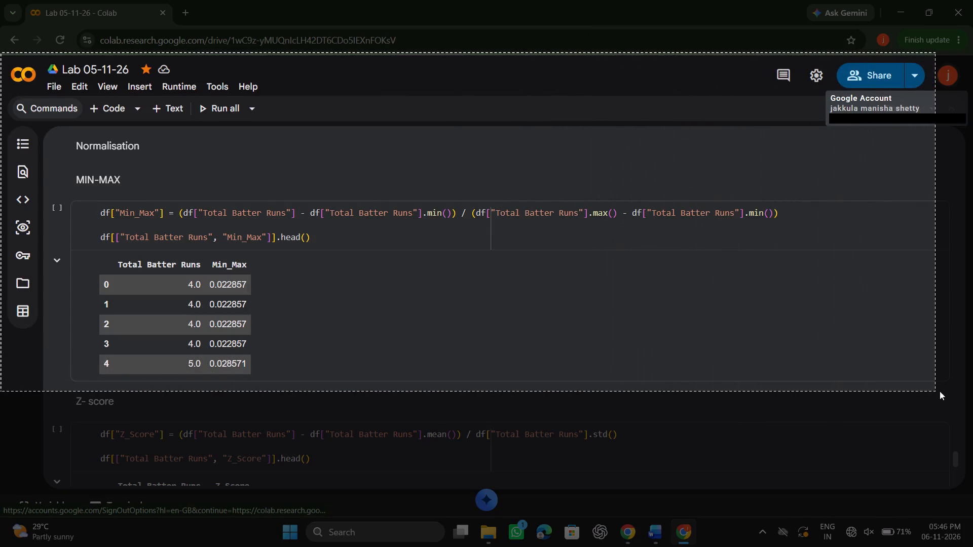
pyautogui.moveTo(940, 391); pyautogui.dragTo(972, 392)
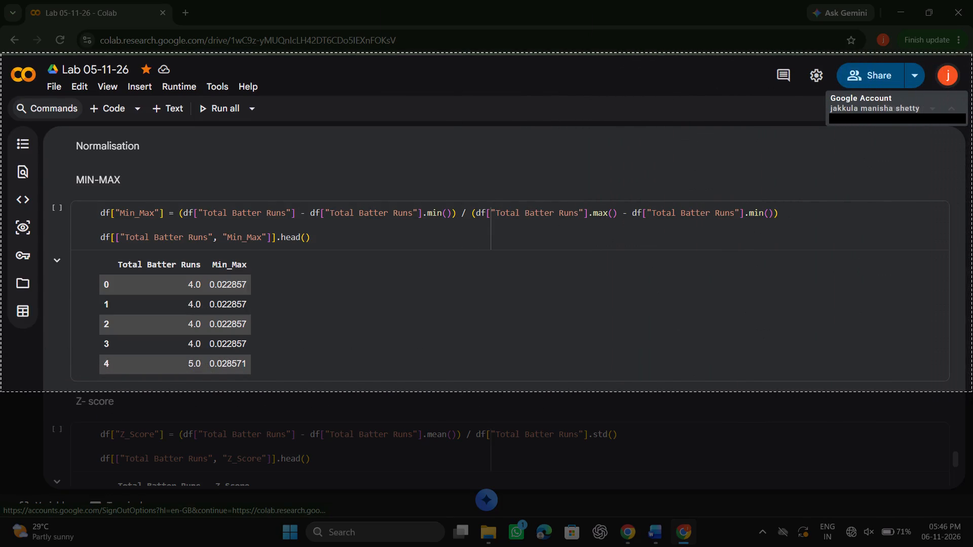
pyautogui.moveTo(972, 392); pyautogui.dragTo(972, 392)
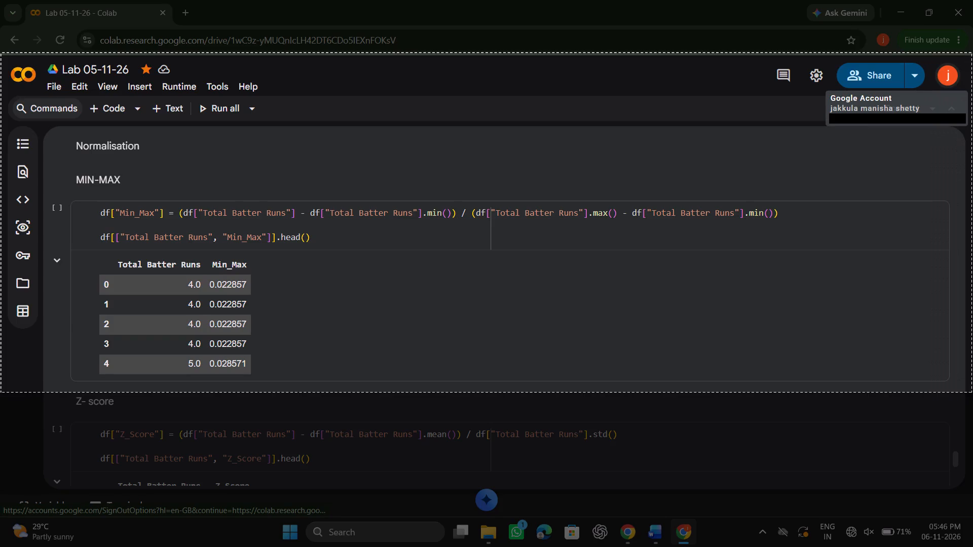
pyautogui.moveTo(972, 392); pyautogui.dragTo(972, 393)
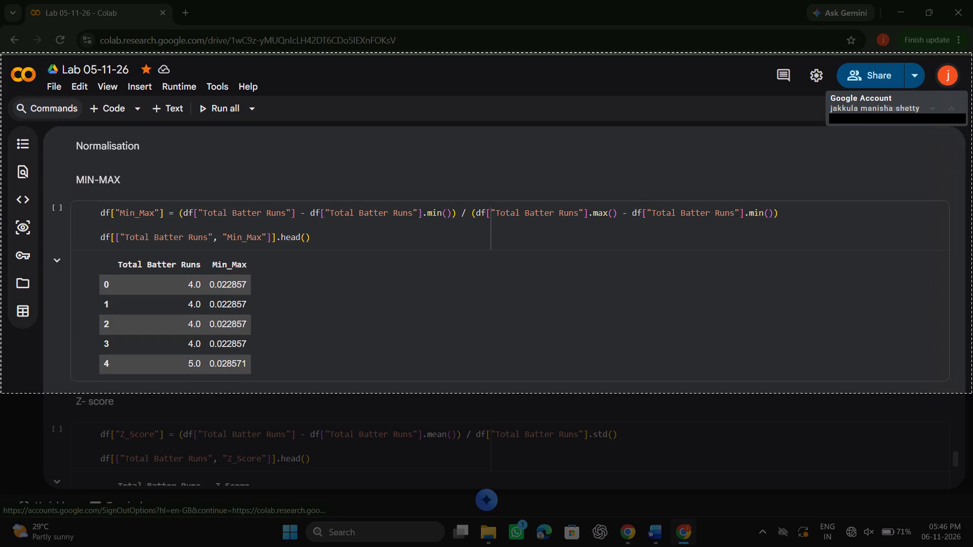
pyautogui.moveTo(972, 393); pyautogui.dragTo(972, 392)
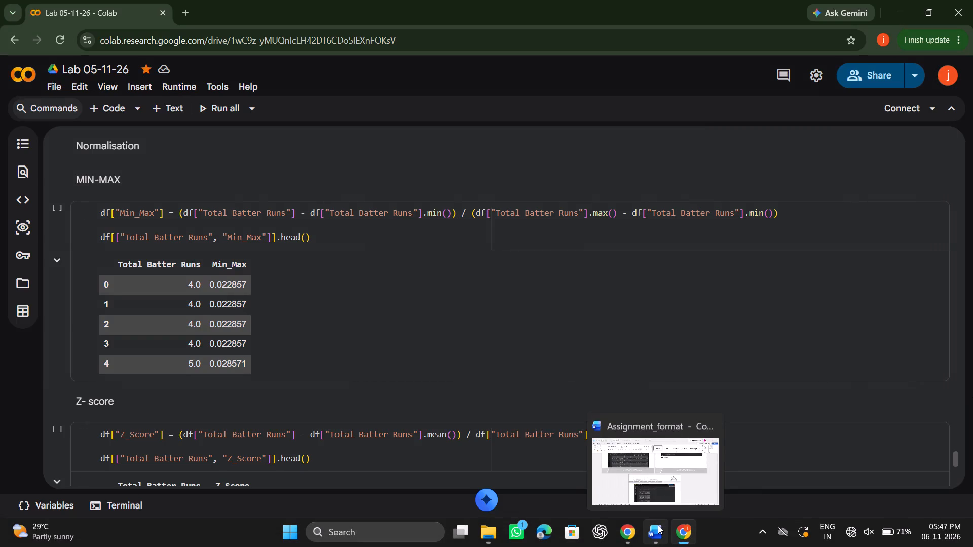
# Paste the MIN-MAX capture below the Aggregation image in Word, with an "EXPLANATION:" label and a new line below it.
pyautogui.click(657, 526)
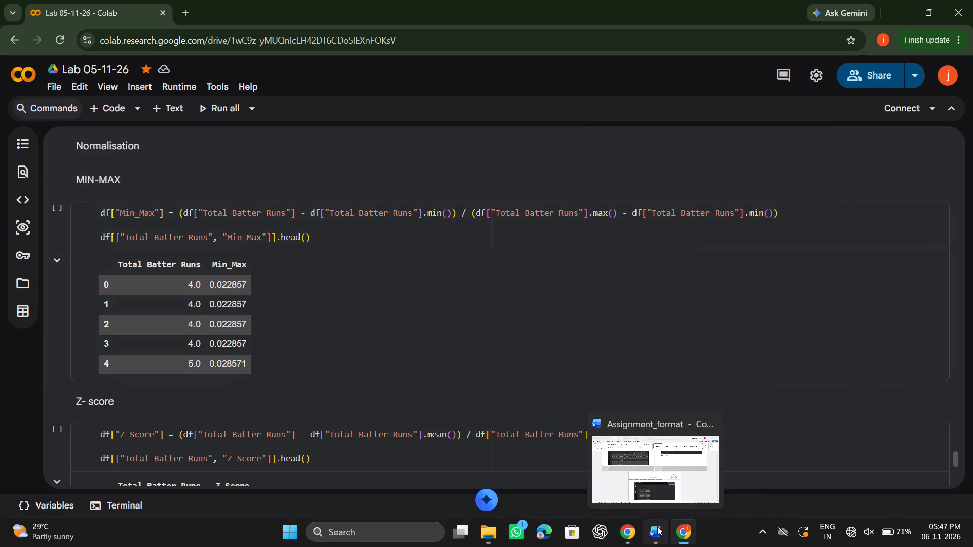
pyautogui.hotkey('ctrl', 'v')
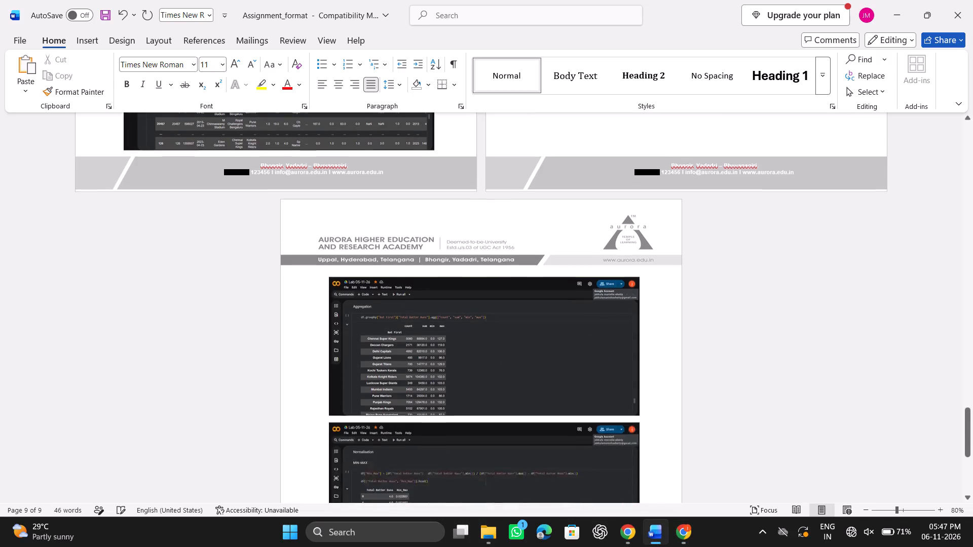
pyautogui.press('Right')
pyautogui.press('Return')
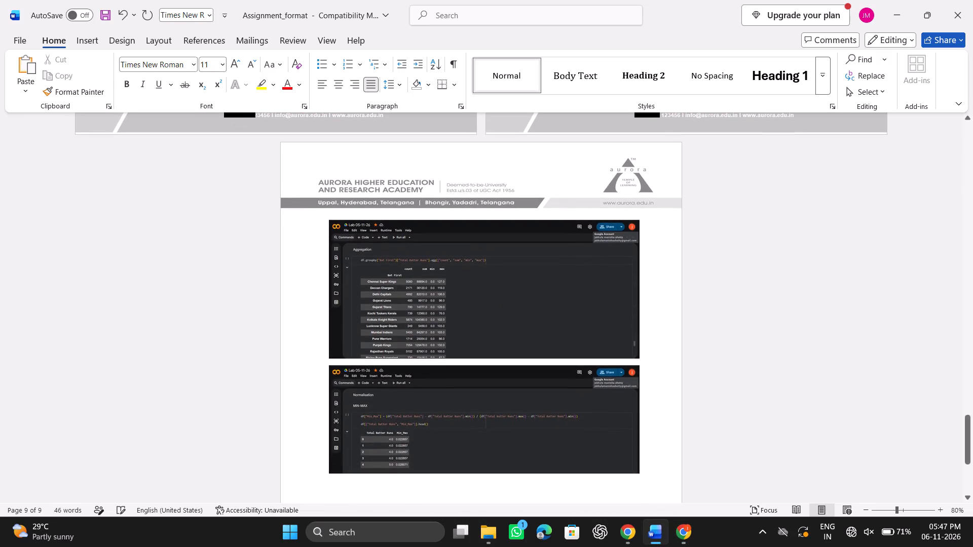
pyautogui.write('EXPLANATION')
pyautogui.hotkey('shift', ':')
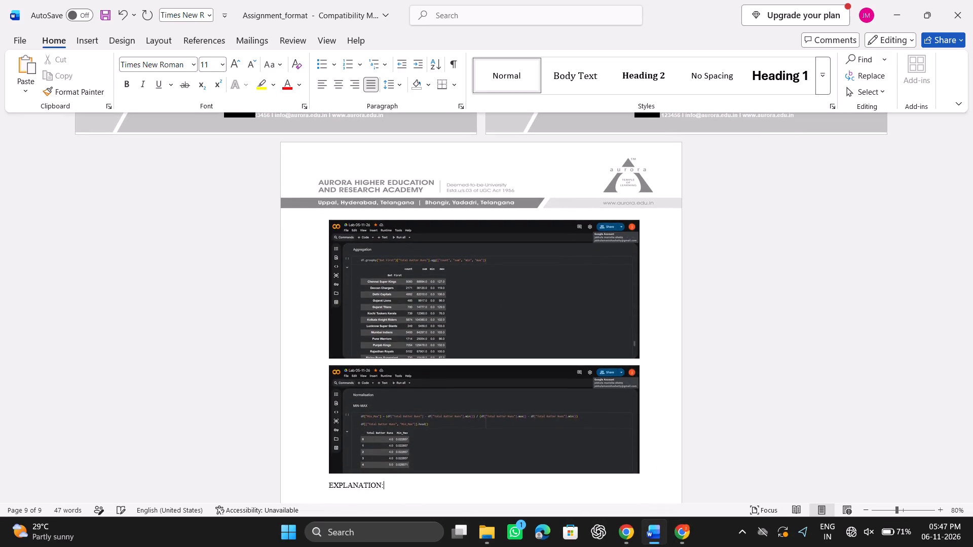
pyautogui.press('Return')
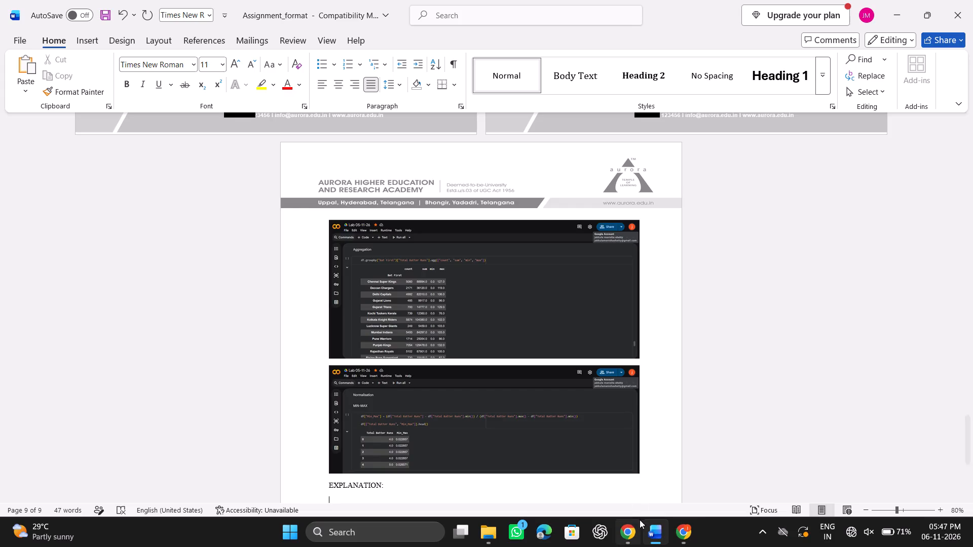
# In the Colab notebook, capture only the Z-score heading, code and output table, from the cell area's edge across the remaining width, without the header.
pyautogui.click(680, 534)
pyautogui.scroll(-1, 423, 342)
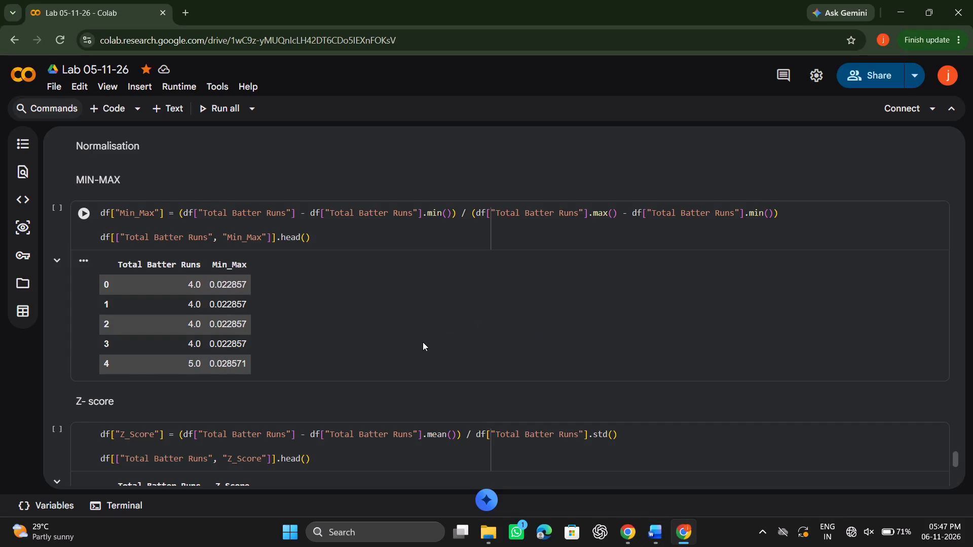
pyautogui.scroll(-2, 423, 342)
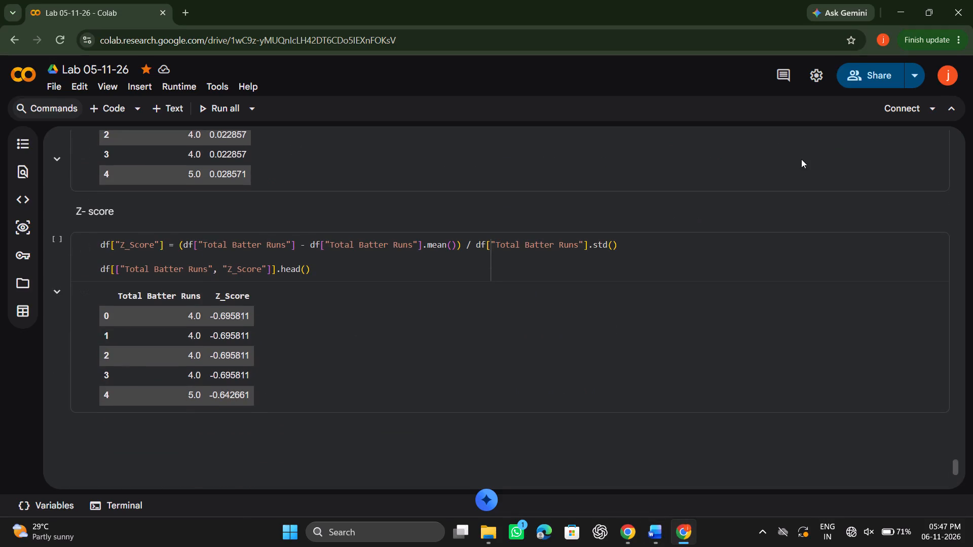
pyautogui.press('Print')
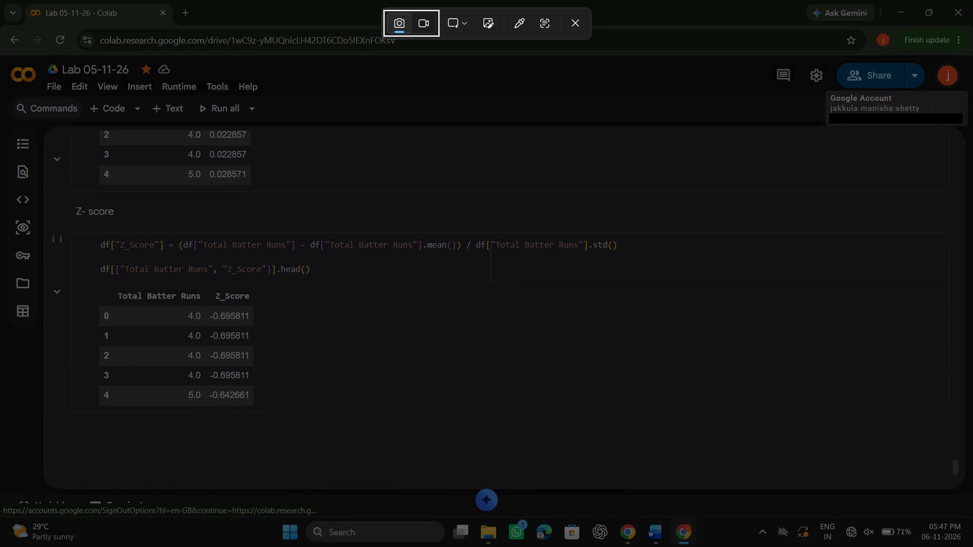
pyautogui.moveTo(44, 197); pyautogui.dragTo(518, 423)
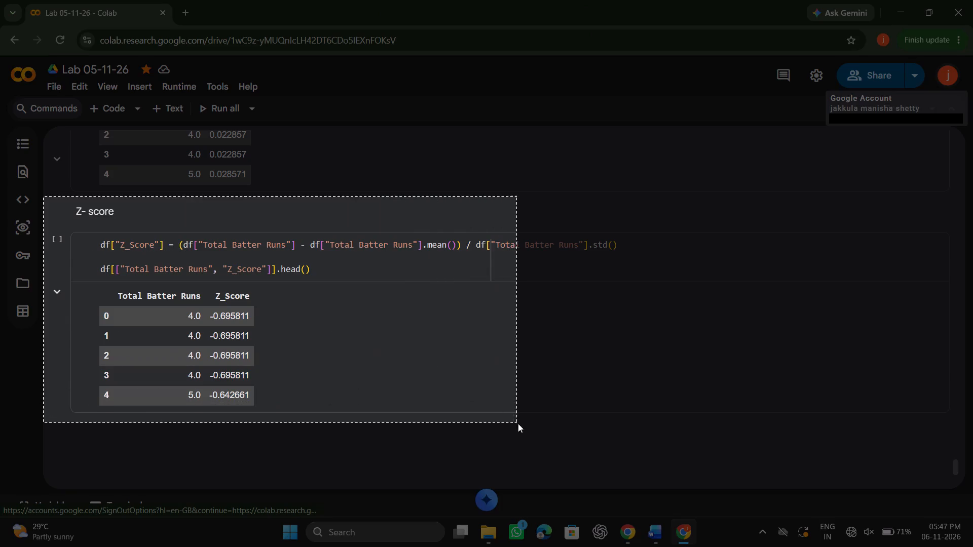
pyautogui.moveTo(518, 423); pyautogui.dragTo(713, 423)
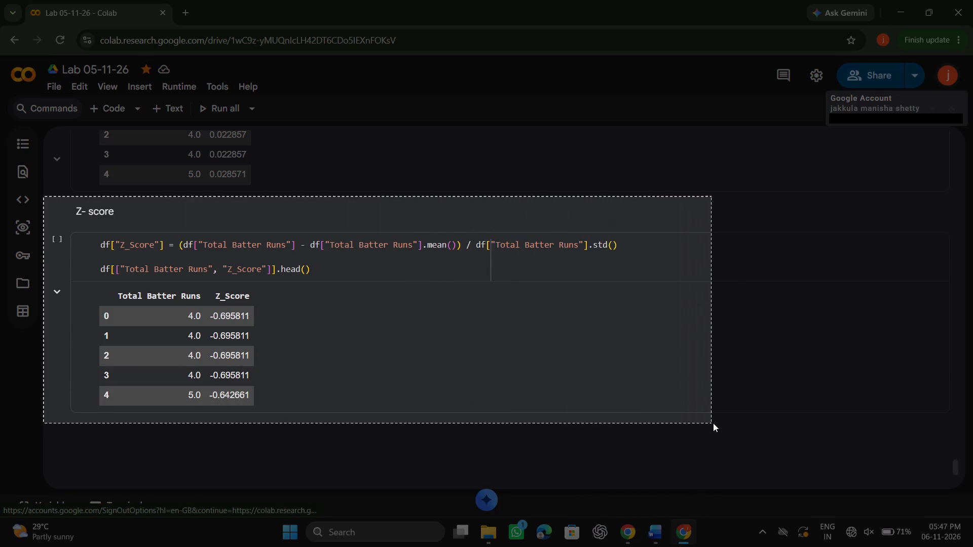
pyautogui.moveTo(713, 423); pyautogui.dragTo(888, 423)
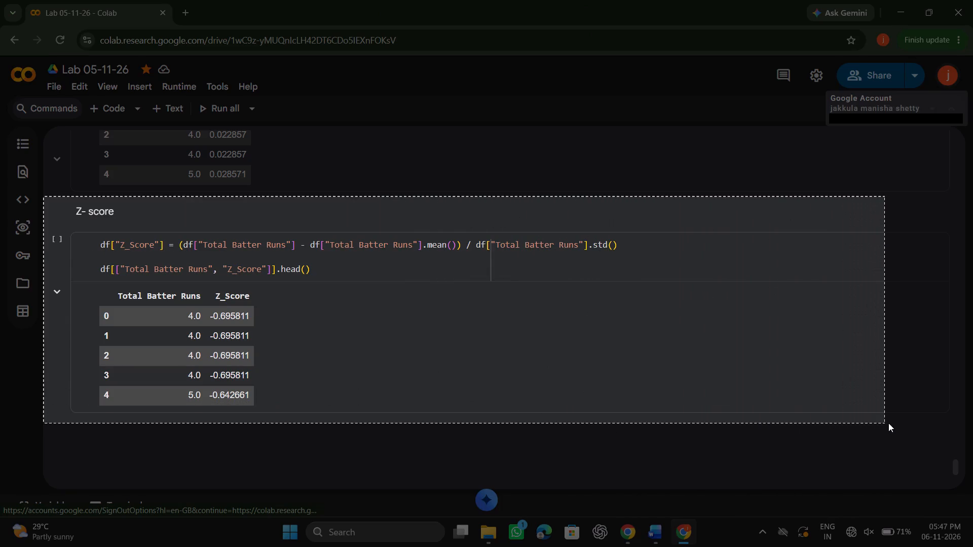
pyautogui.moveTo(888, 423); pyautogui.dragTo(972, 422)
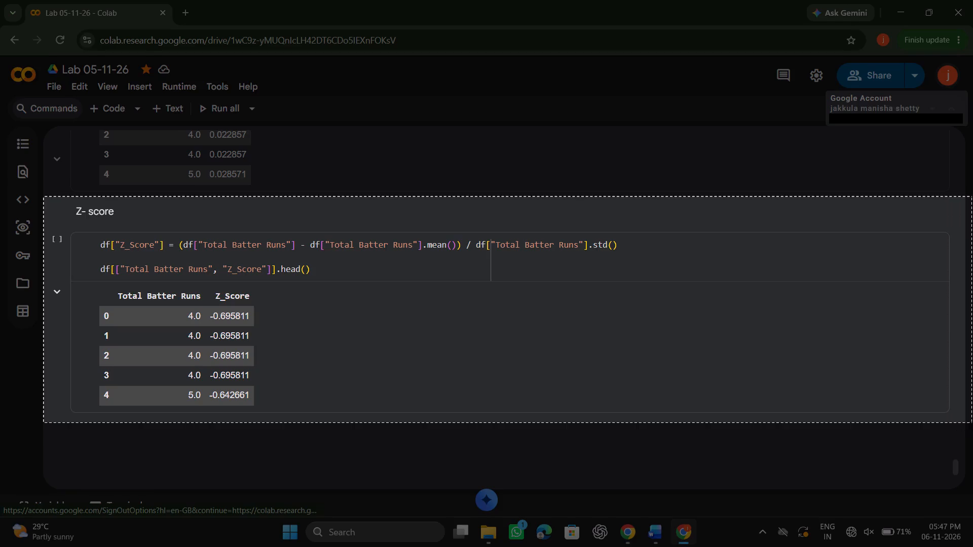
pyautogui.moveTo(972, 422); pyautogui.dragTo(972, 421)
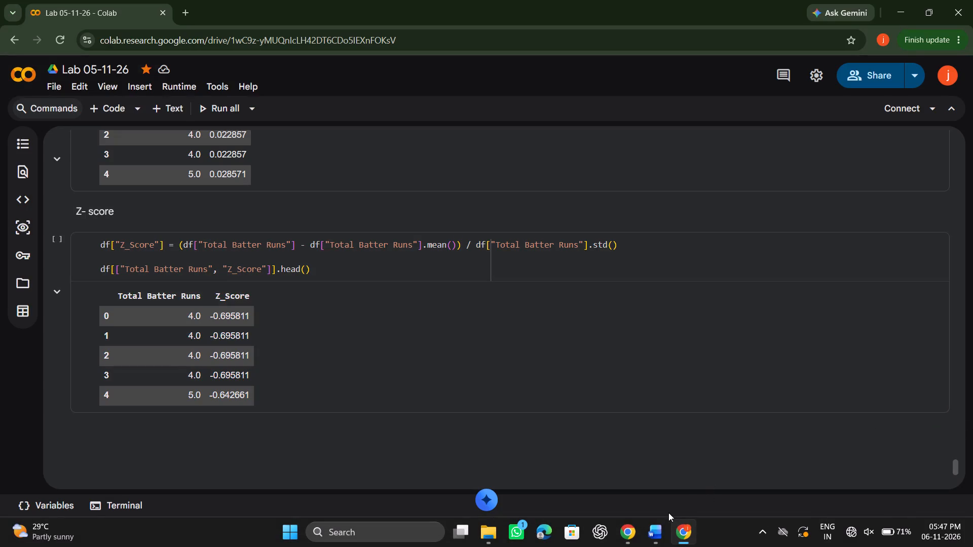
# Paste the Z-score capture into the Word document below the last "EXPLANATION:" label, with its own "EXPLANATION:" label and a new line below it.
pyautogui.click(654, 534)
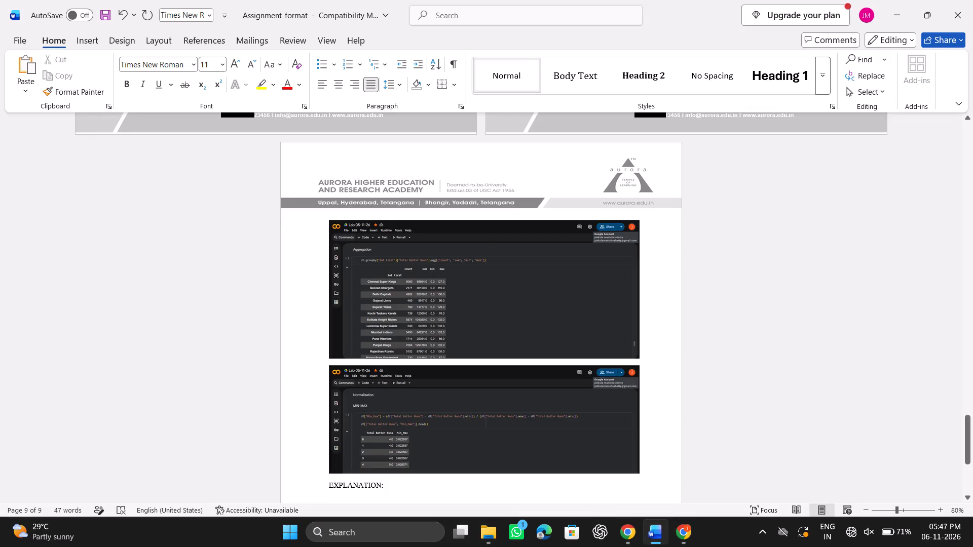
pyautogui.hotkey('ctrl', 'v')
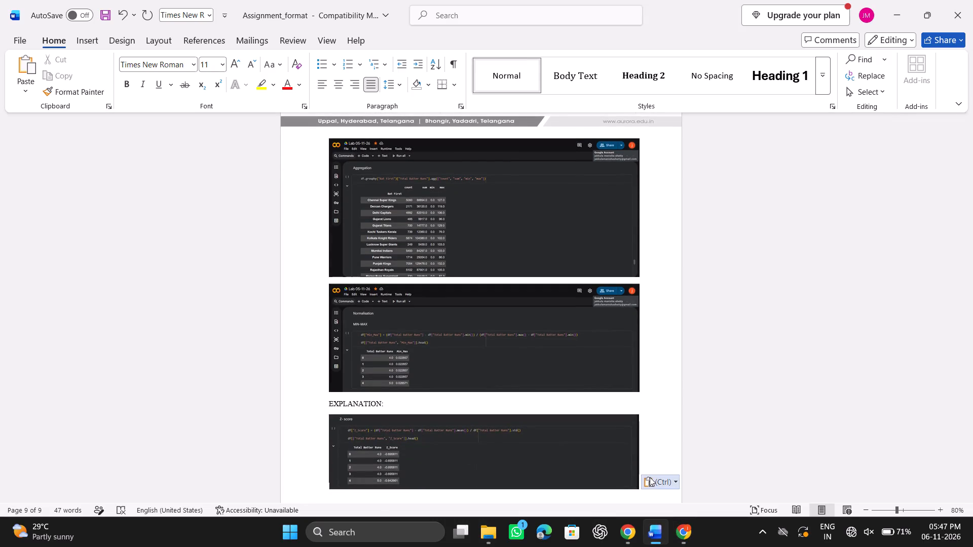
pyautogui.click(648, 458)
pyautogui.press('Return')
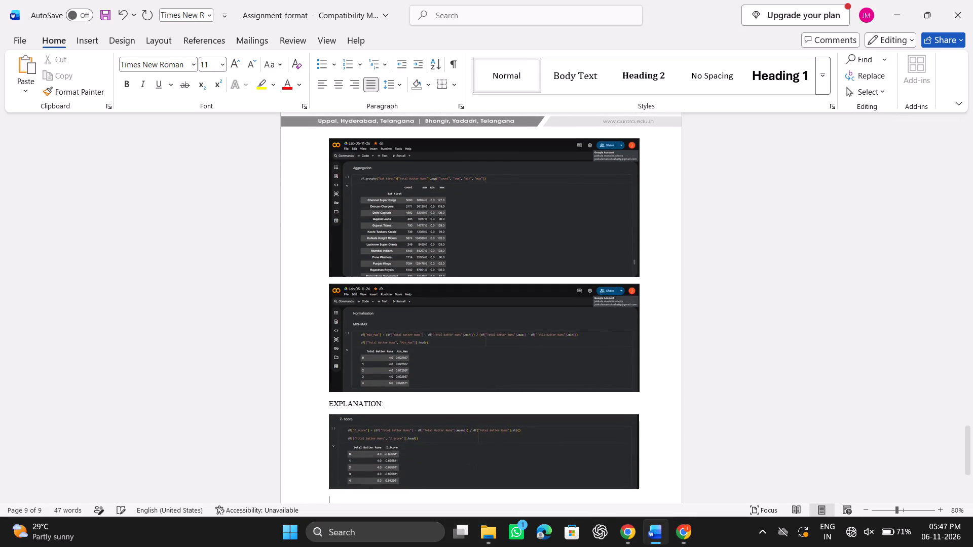
pyautogui.write('EXPLANATION')
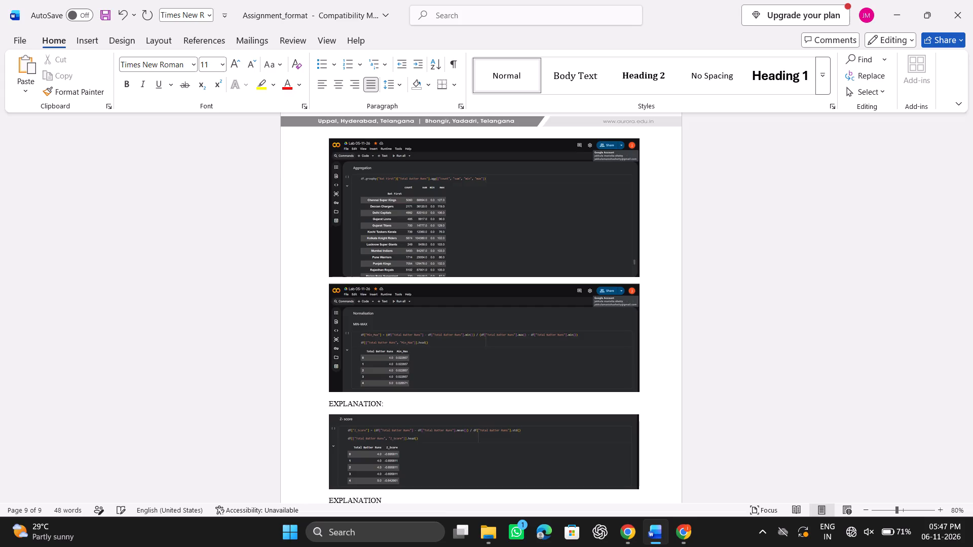
pyautogui.hotkey('shift', ':')
pyautogui.press('Return')
pyautogui.moveTo(685, 402); pyautogui.dragTo(691, 394)
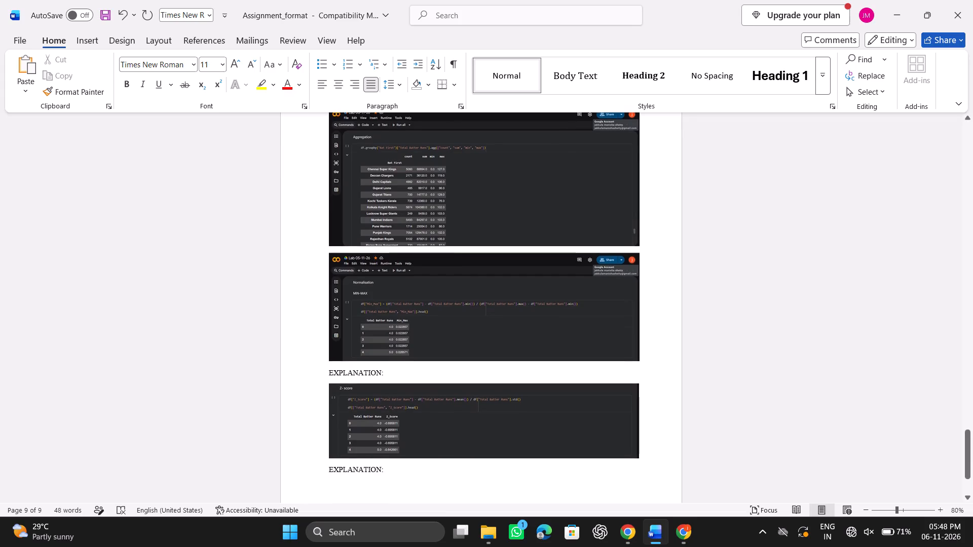
pyautogui.moveTo(691, 394); pyautogui.dragTo(719, 427)
pyautogui.moveTo(719, 427); pyautogui.dragTo(450, 401)
pyautogui.click(450, 401)
pyautogui.moveTo(450, 401); pyautogui.dragTo(694, 410)
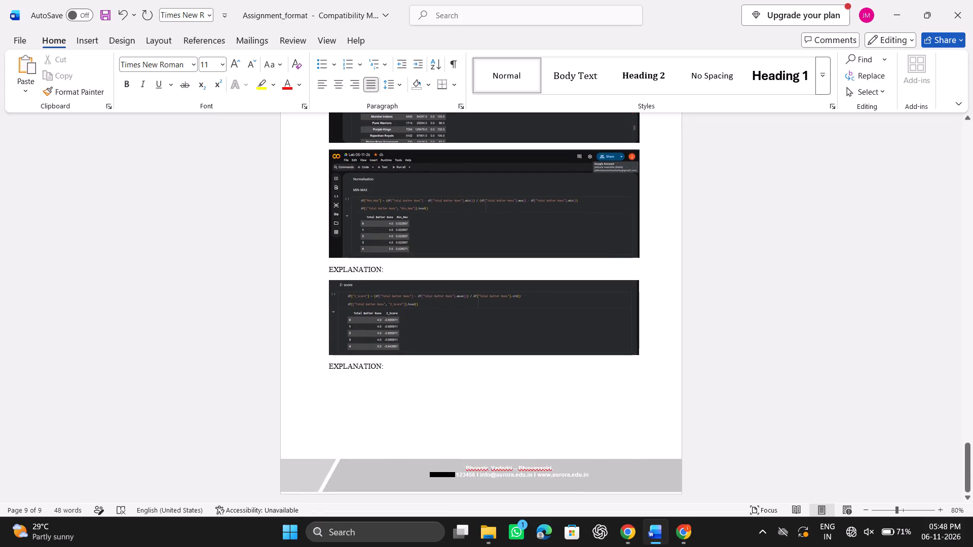
# Switch to the Colab window in Chrome and search Google for "google colab" in a new browser tab.
pyautogui.moveTo(694, 410); pyautogui.dragTo(685, 536)
pyautogui.click(685, 536)
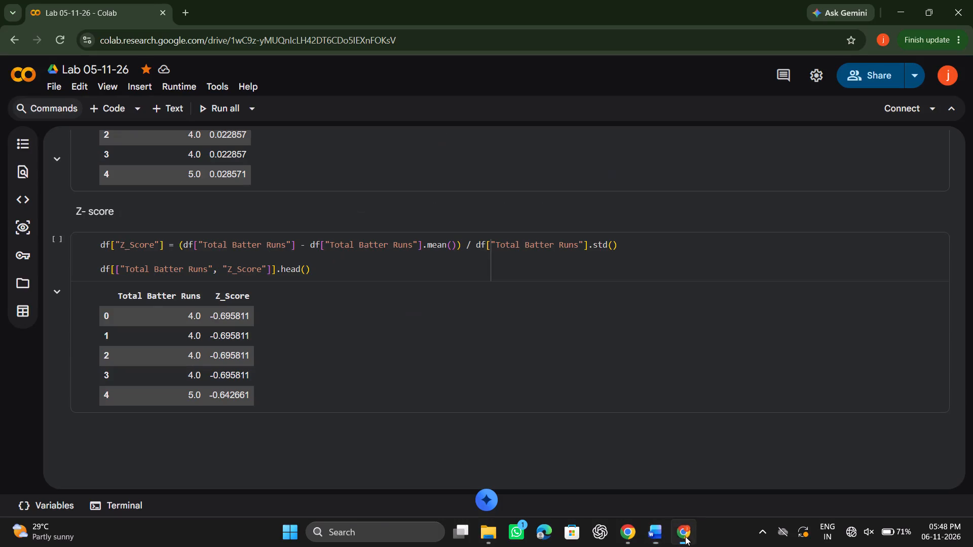
pyautogui.moveTo(685, 536); pyautogui.dragTo(620, 366)
pyautogui.moveTo(620, 366); pyautogui.dragTo(372, 154)
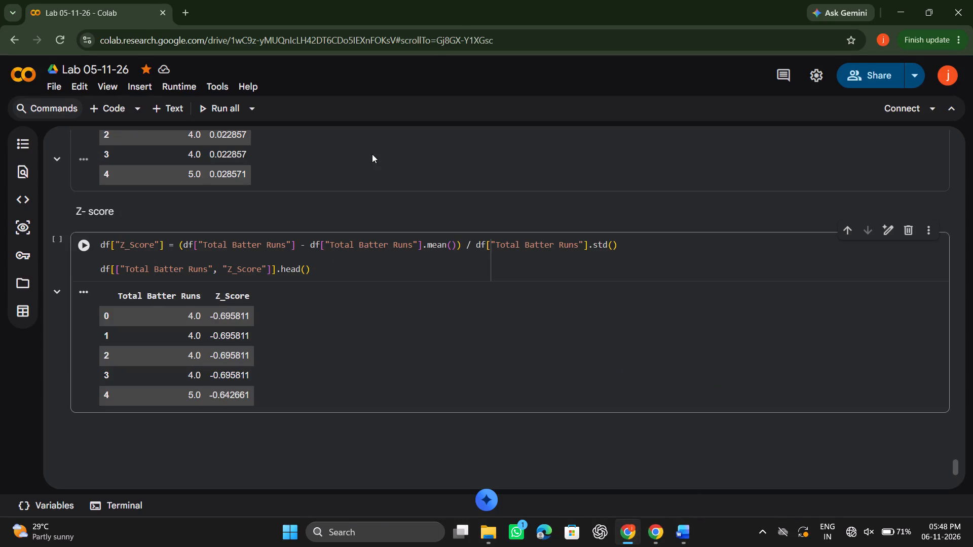
pyautogui.moveTo(372, 154); pyautogui.dragTo(185, 10)
pyautogui.click(185, 10)
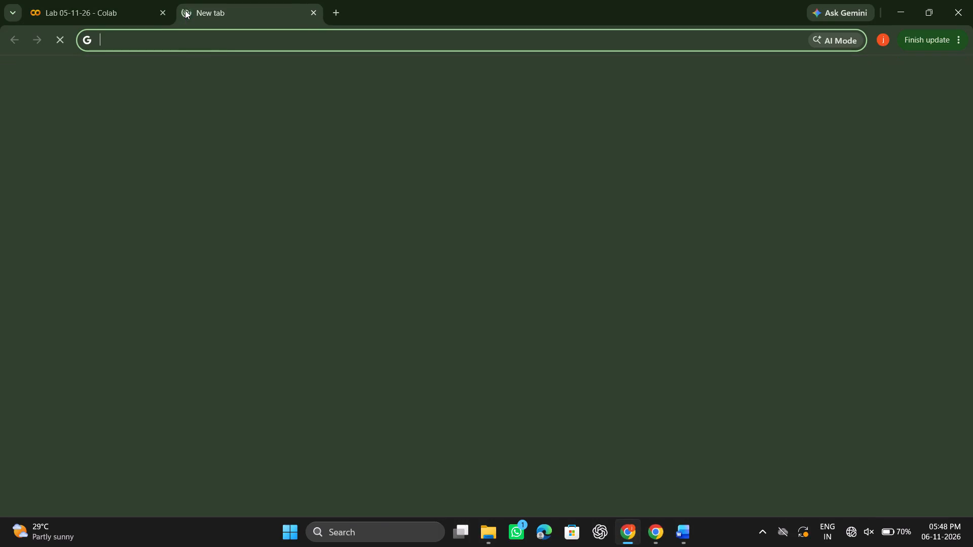
pyautogui.moveTo(185, 10); pyautogui.dragTo(251, 10)
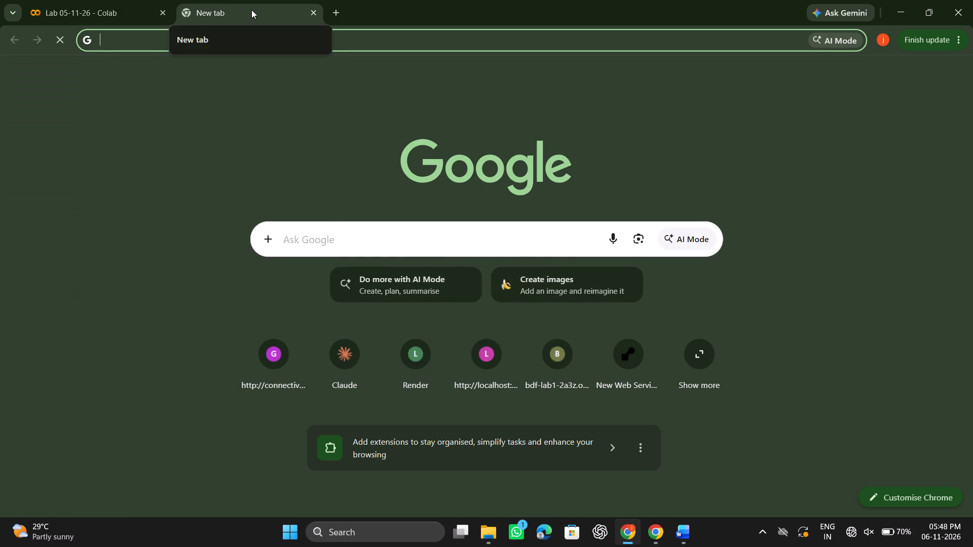
pyautogui.moveTo(251, 10); pyautogui.dragTo(239, 11)
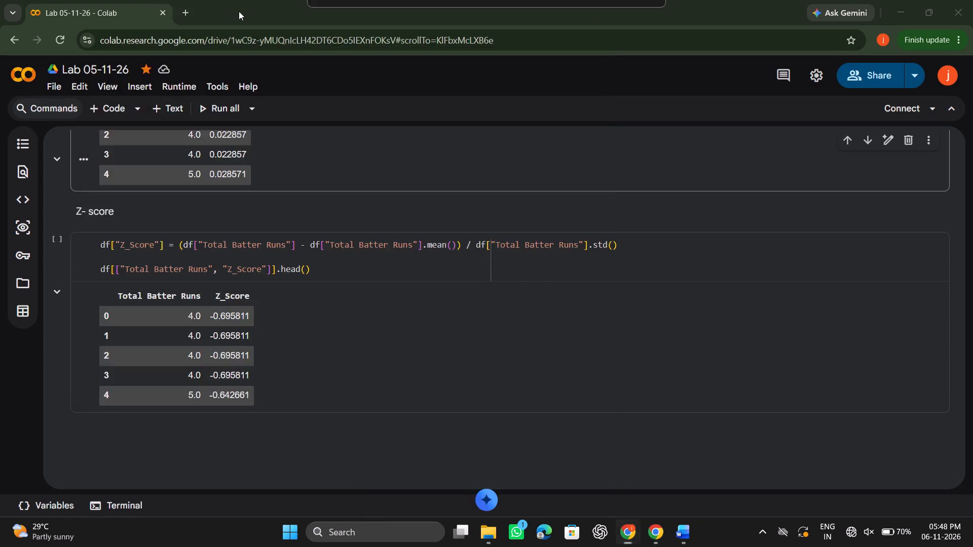
pyautogui.moveTo(239, 11); pyautogui.dragTo(237, 9)
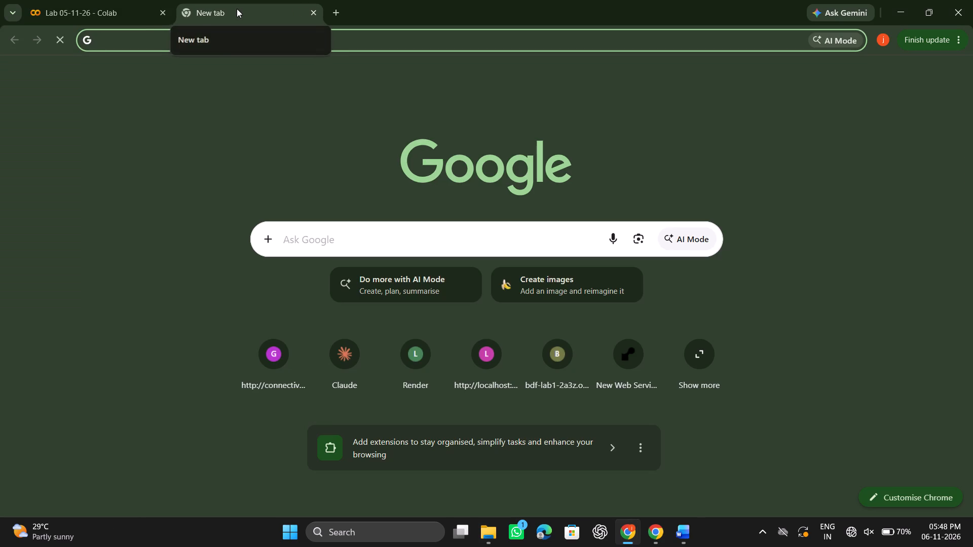
pyautogui.click(314, 235)
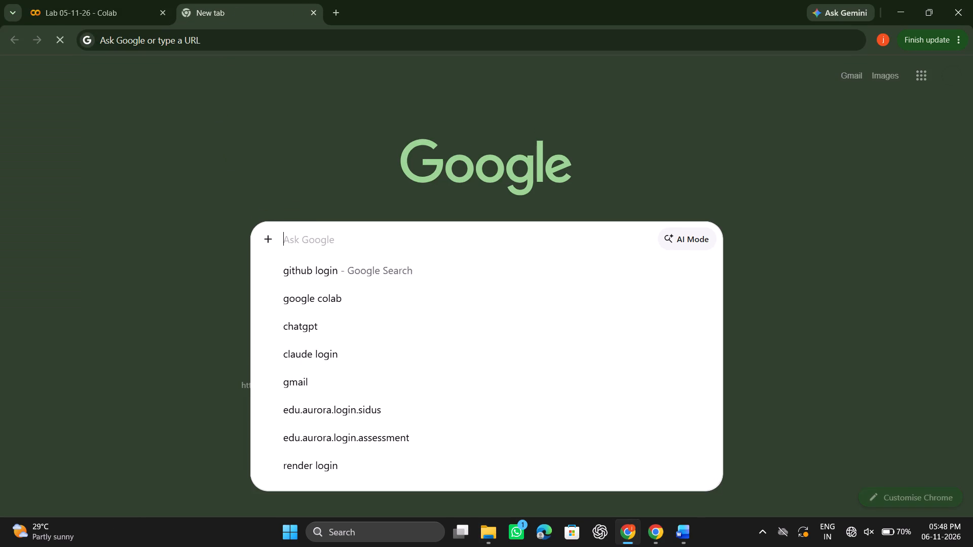
pyautogui.click(312, 296)
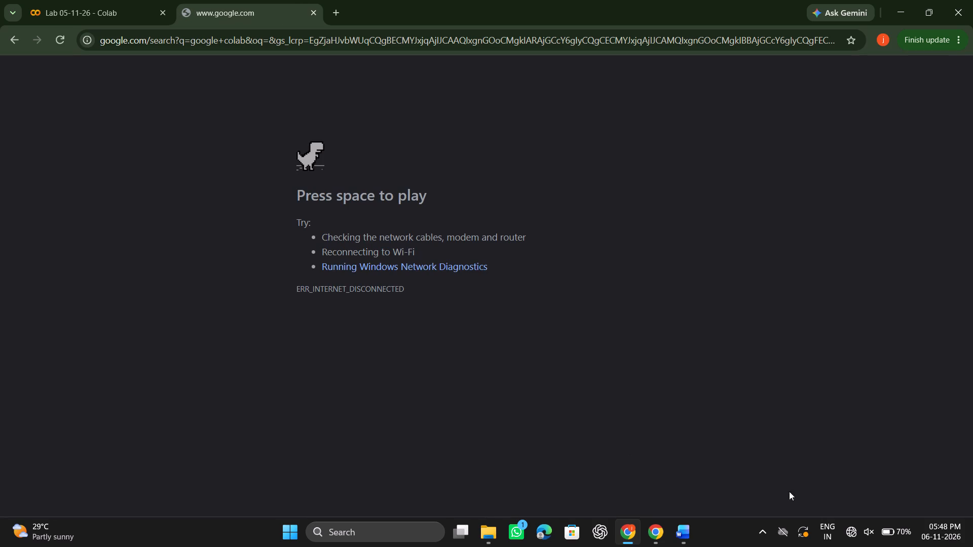
# Connect the computer to the "SR Women's Hostel" Wi-Fi network and return to the browser.
pyautogui.click(855, 533)
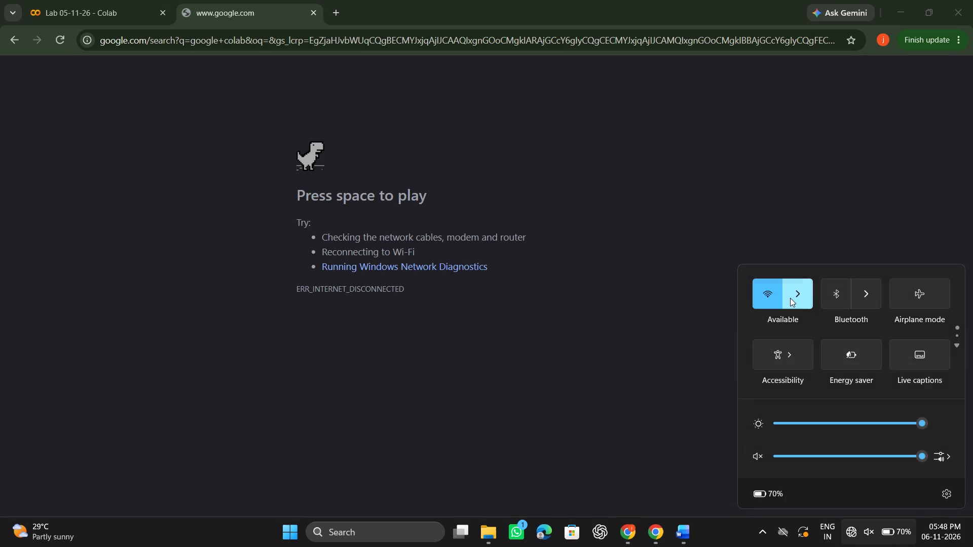
pyautogui.click(790, 298)
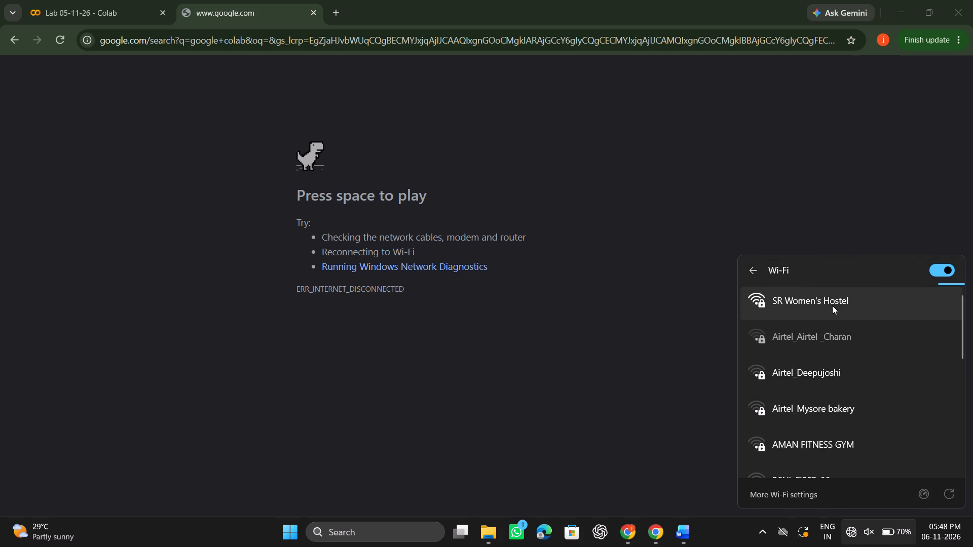
pyautogui.click(832, 305)
pyautogui.click(896, 359)
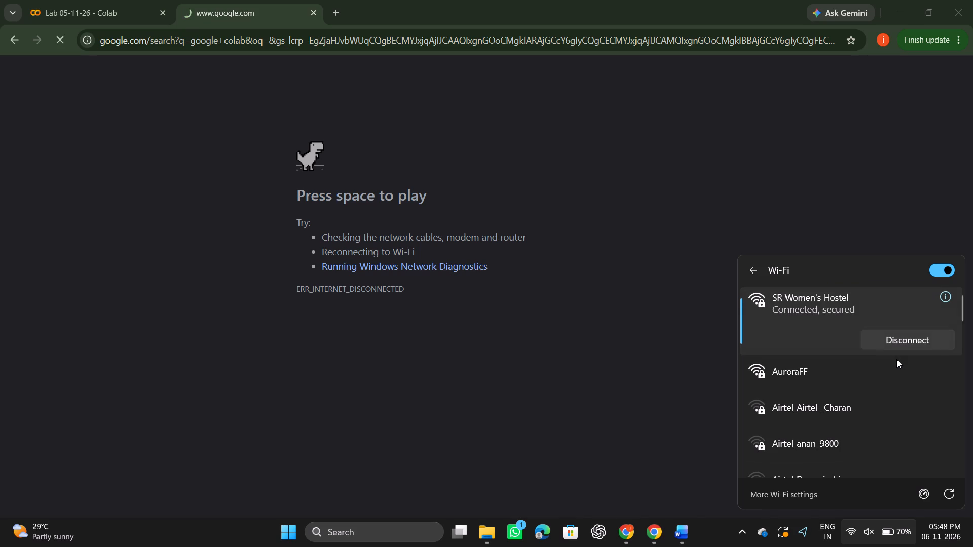
pyautogui.click(666, 291)
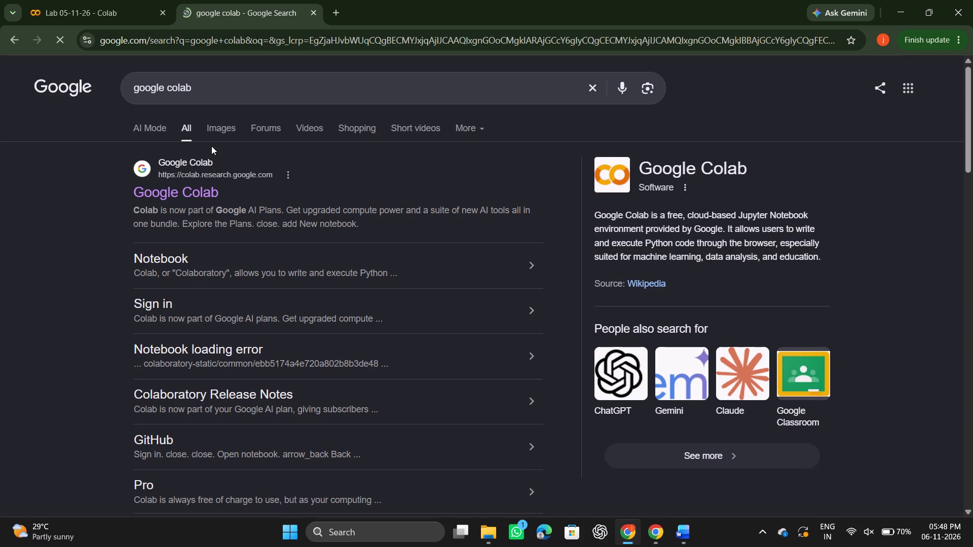
# Open the Google Colab site from the search results and open the recent notebook "Mean, Mode, Median".
pyautogui.click(176, 192)
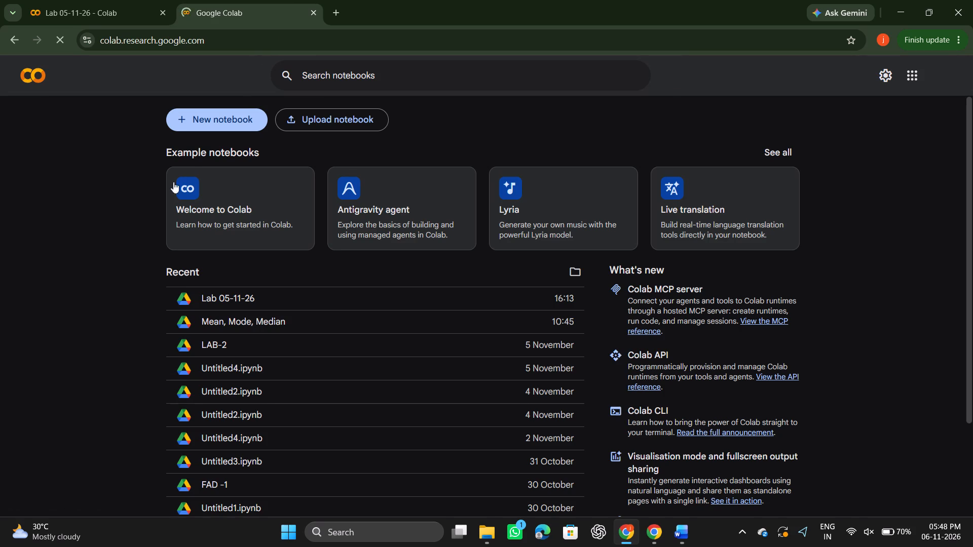
pyautogui.click(222, 319)
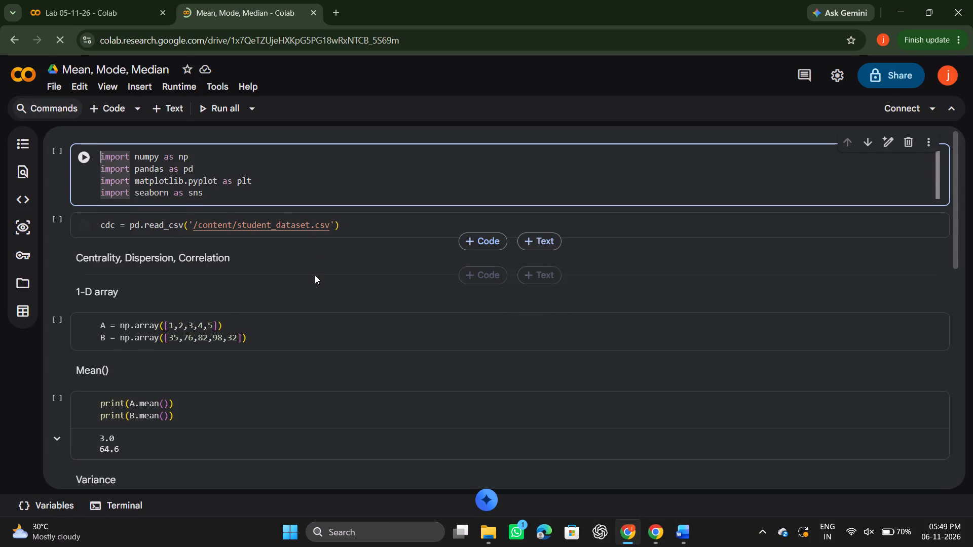
# Delete the empty code cell below the Dispersion heading at the end of the "Mean, Mode, Median" notebook.
pyautogui.scroll(-4, 315, 275)
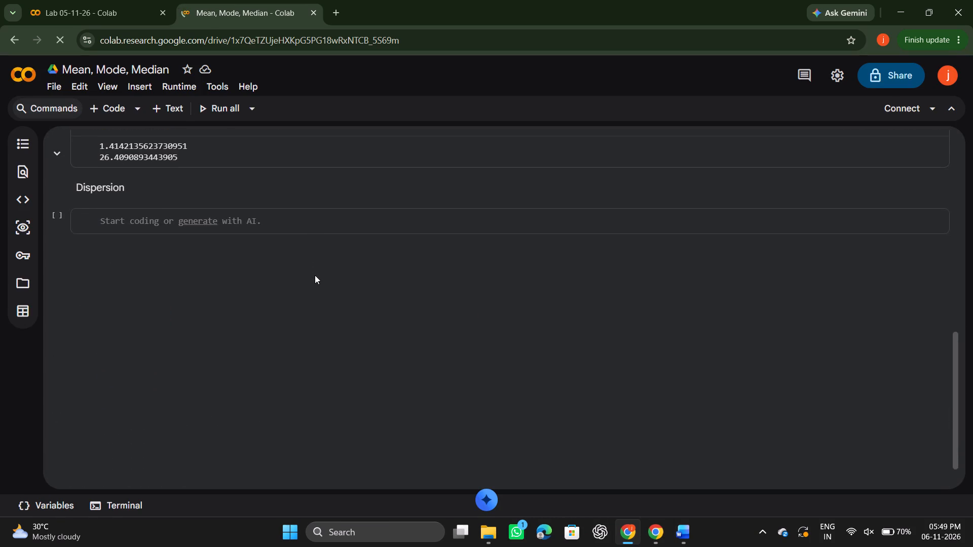
pyautogui.scroll(1, 315, 275)
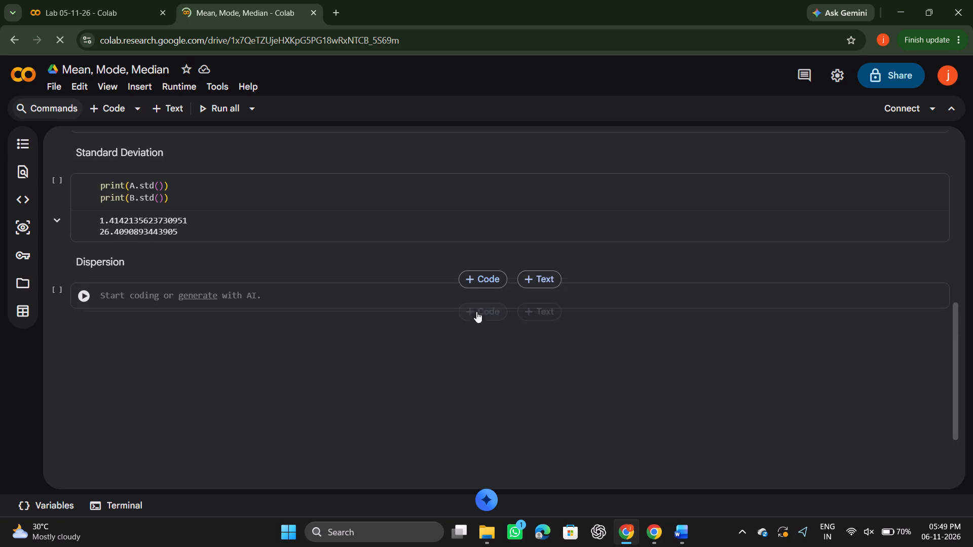
pyautogui.click(578, 298)
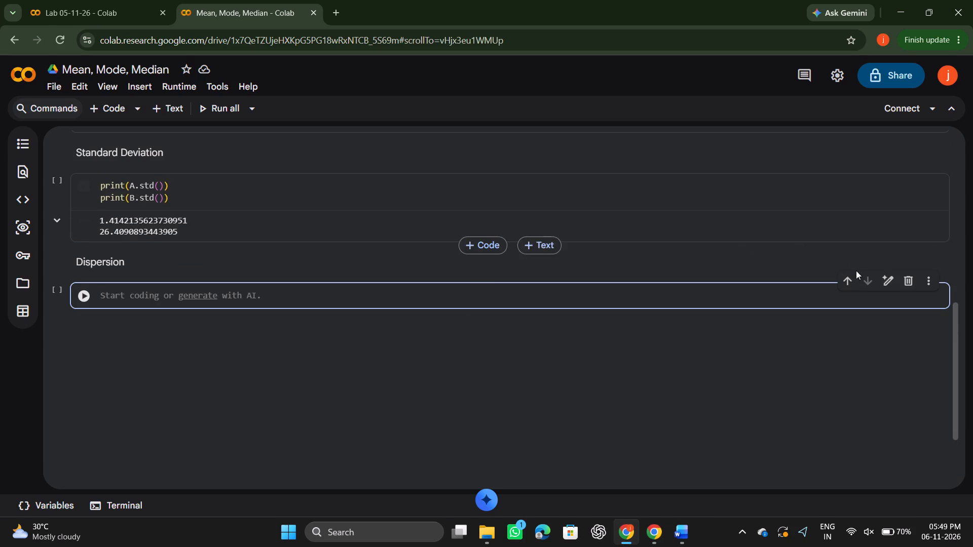
pyautogui.click(909, 280)
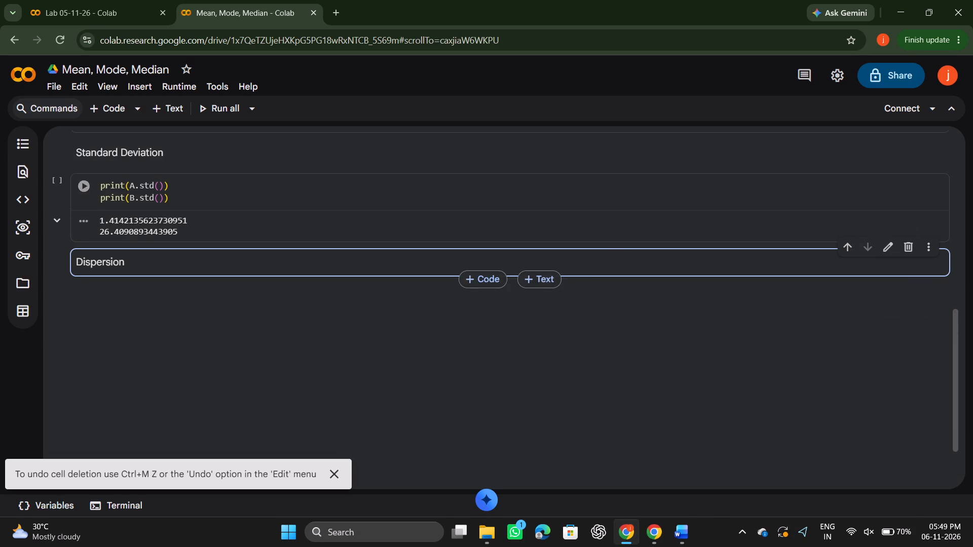
# In the "Lab 05-11-26" notebook, add a text cell below the Z-score output containing "MEAN, MODE, MEDIAN".
pyautogui.scroll(5, 316, 212)
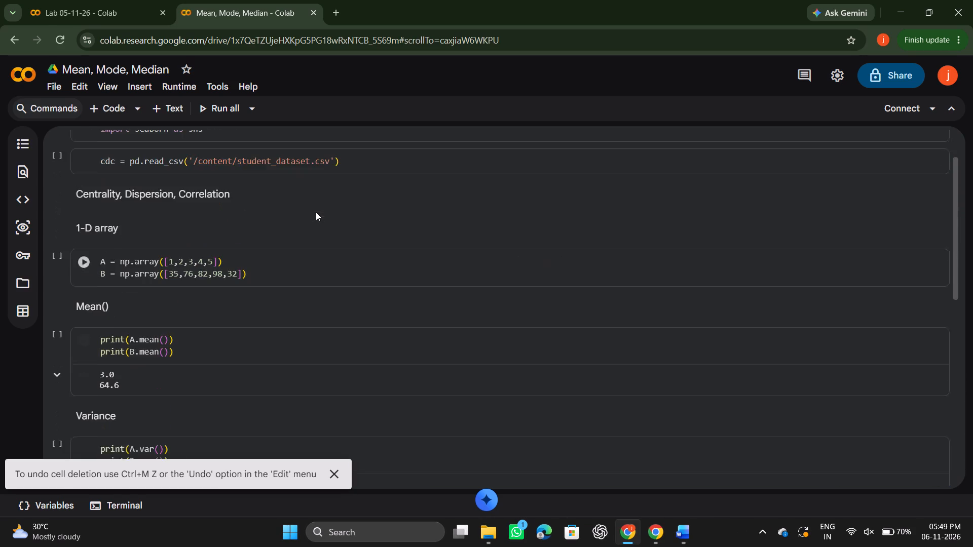
pyautogui.scroll(1, 316, 212)
pyautogui.scroll(-1, 316, 212)
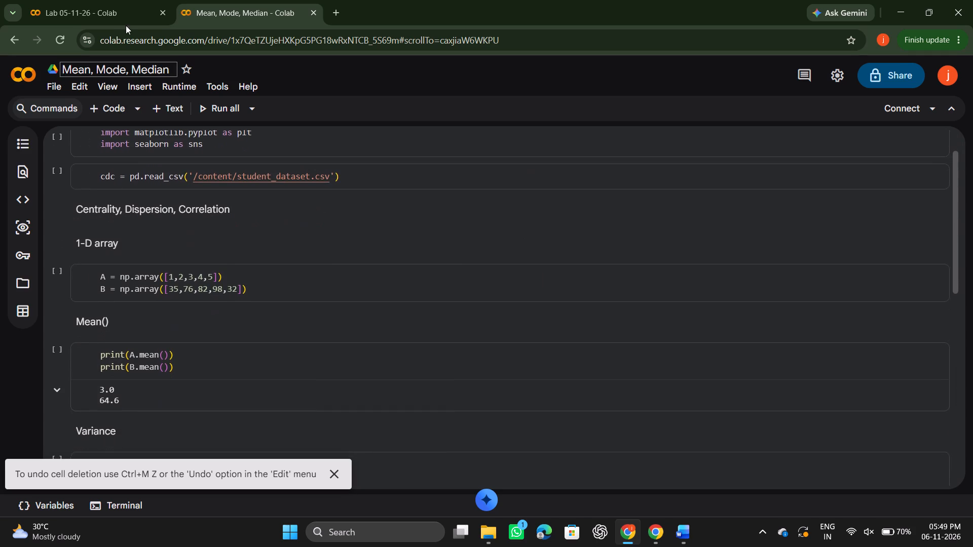
pyautogui.click(107, 8)
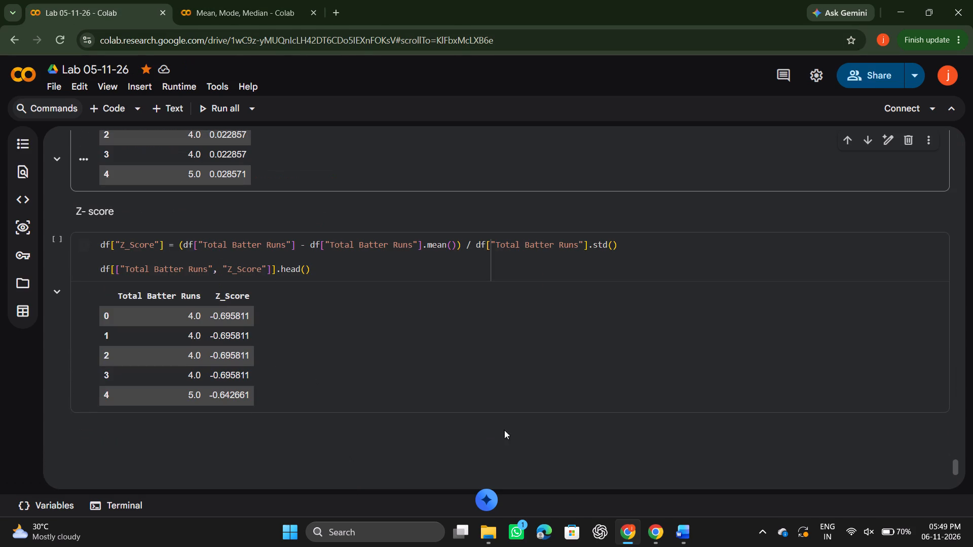
pyautogui.click(530, 413)
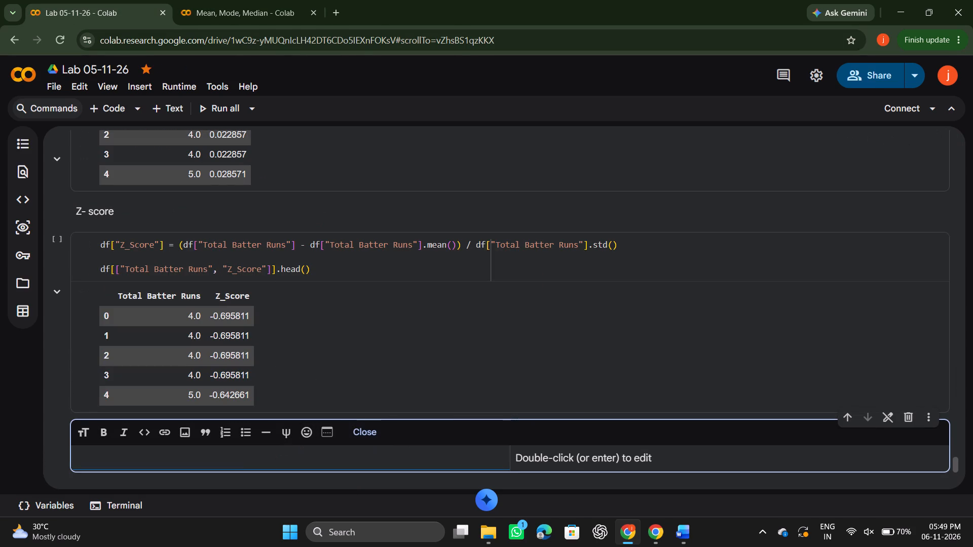
pyautogui.press('m')
pyautogui.write('EAN, MODE, MEDIAN')
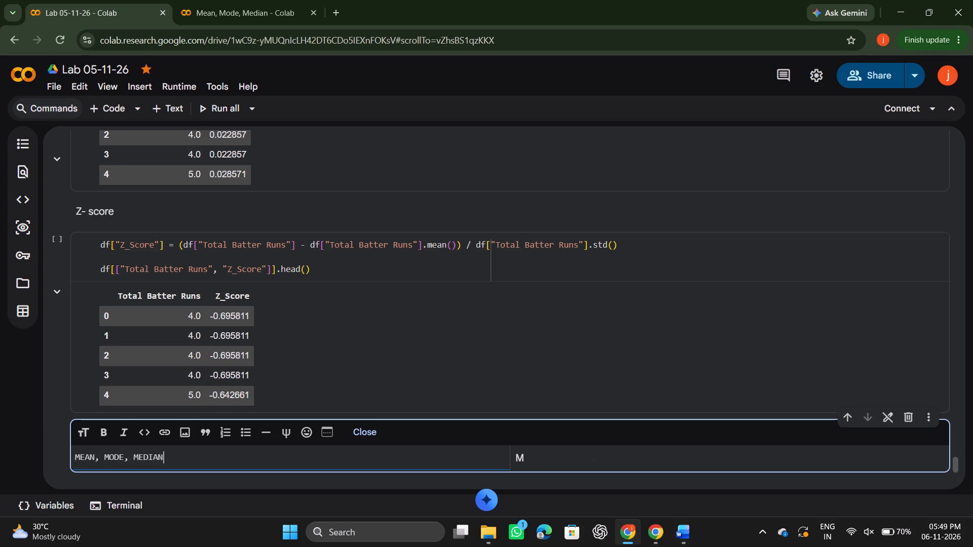
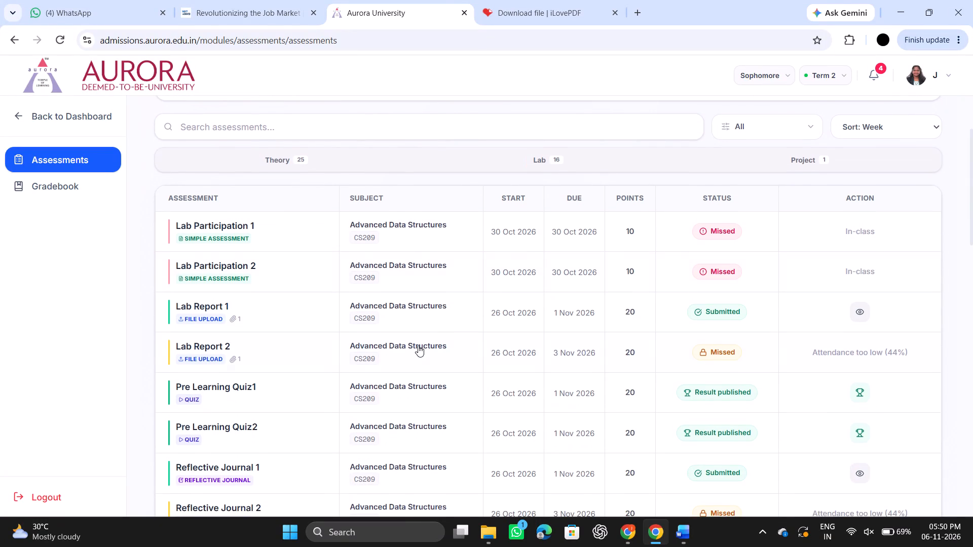
# On the Aurora University assessments page, review the Advanced Data Structures entries, including the result details of Pre Learning Quiz2 and Pre Learning Quiz1.
pyautogui.scroll(-1, 418, 345)
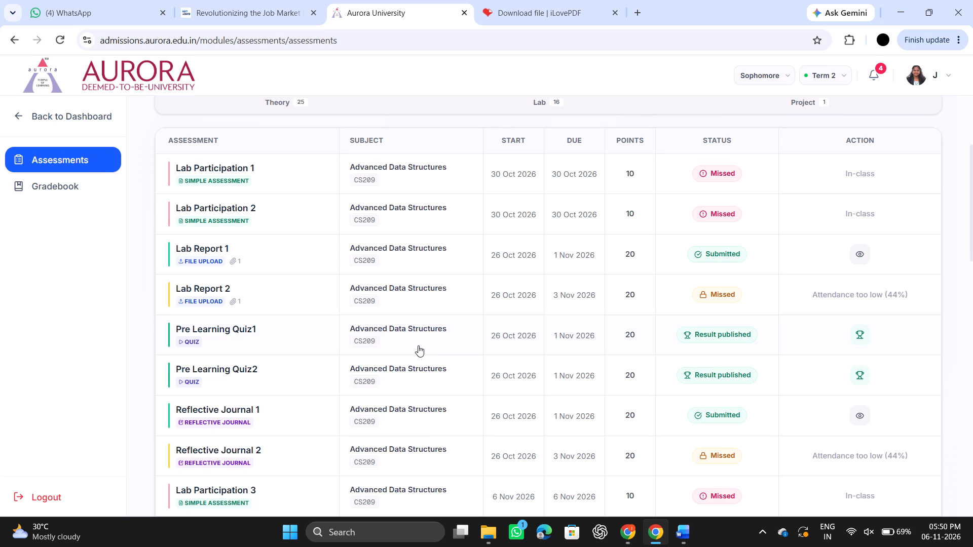
pyautogui.scroll(-1, 418, 345)
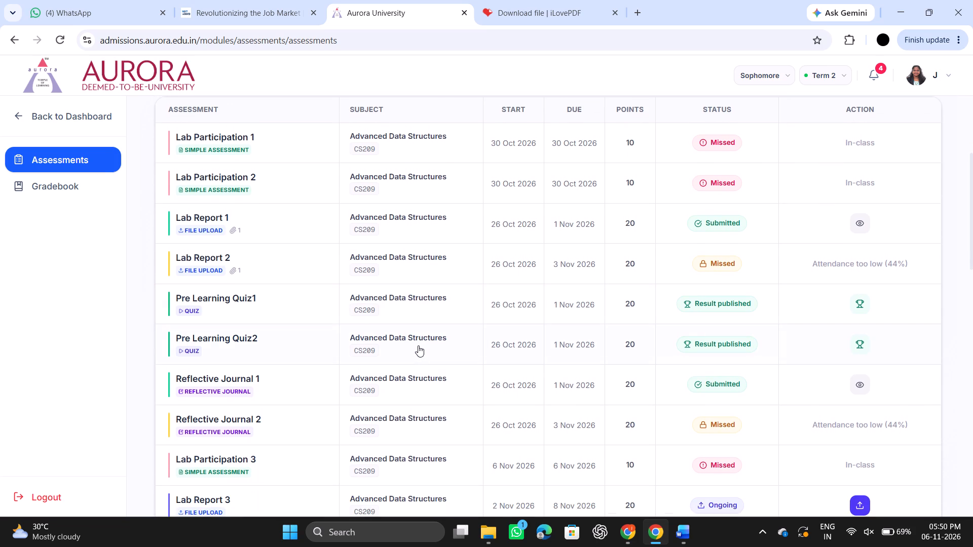
pyautogui.scroll(-1, 418, 345)
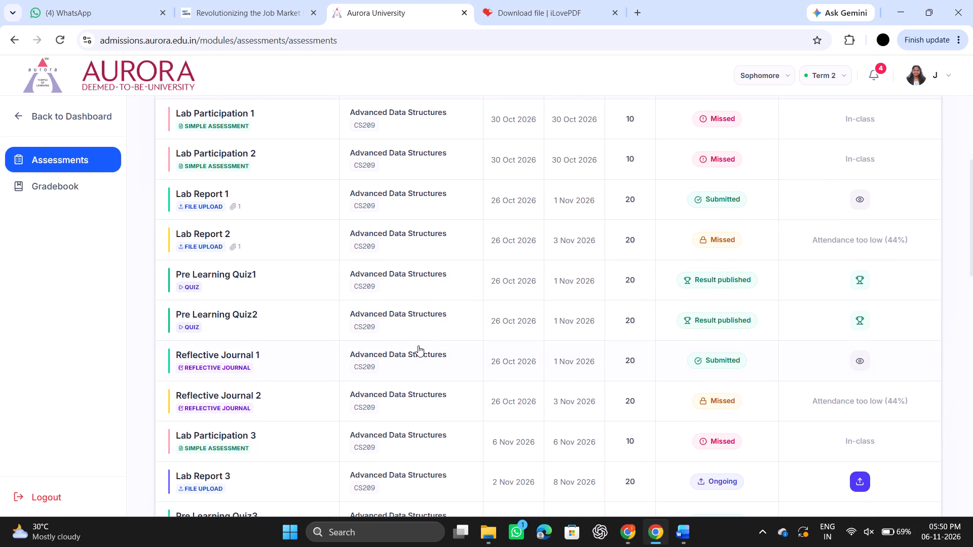
pyautogui.scroll(1, 418, 345)
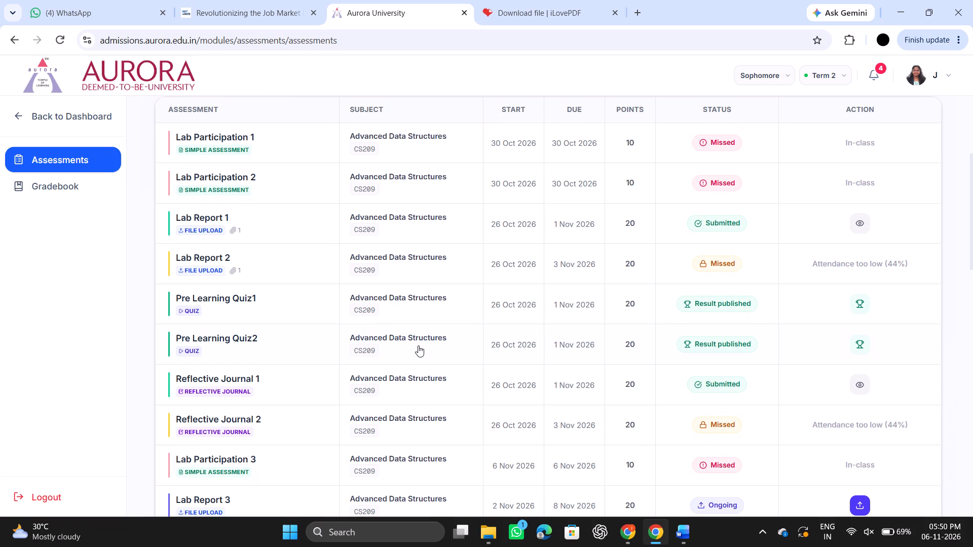
pyautogui.click(690, 341)
pyautogui.click(953, 73)
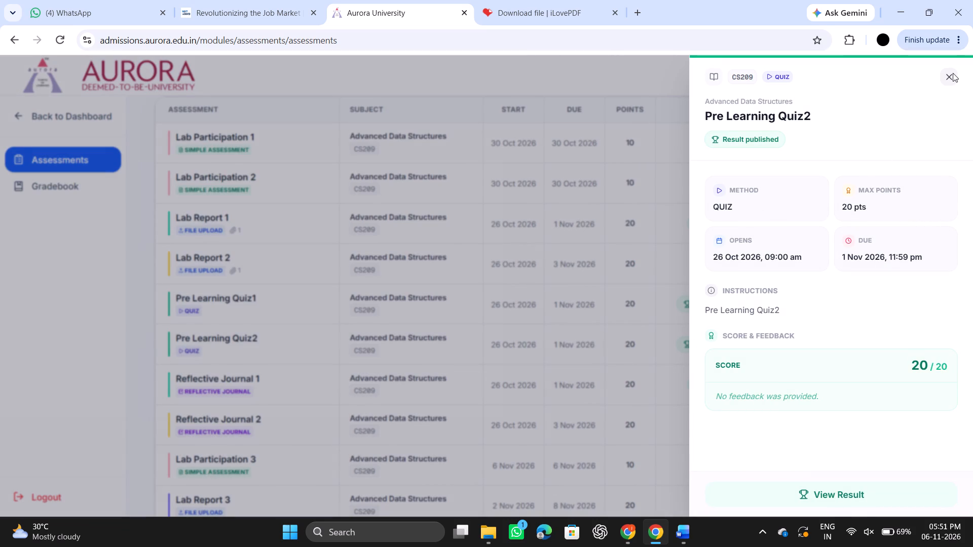
pyautogui.click(736, 309)
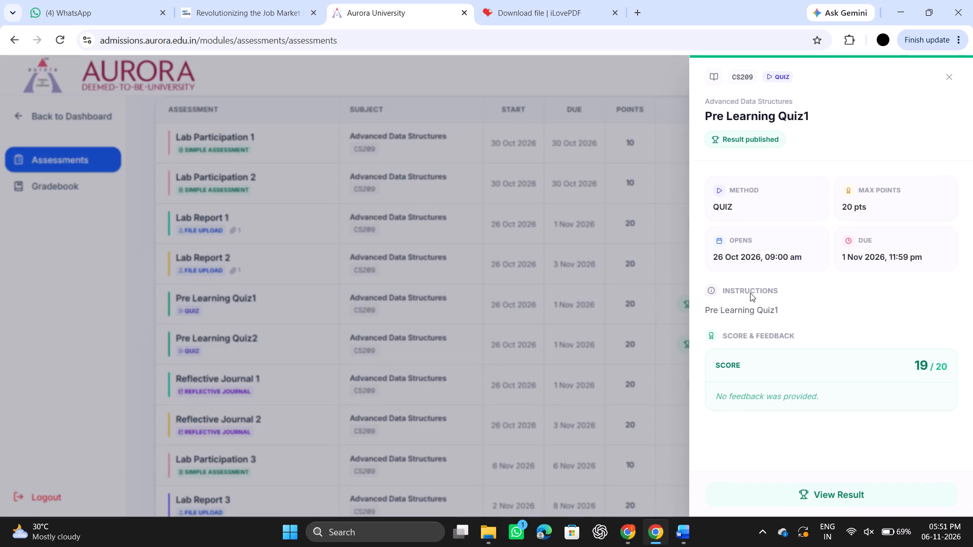
pyautogui.click(947, 77)
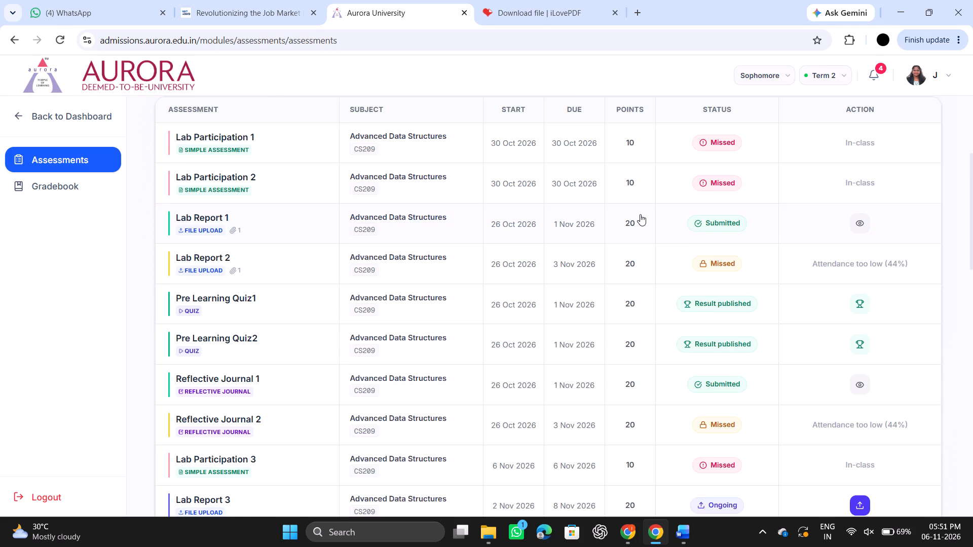
pyautogui.scroll(-2, 640, 214)
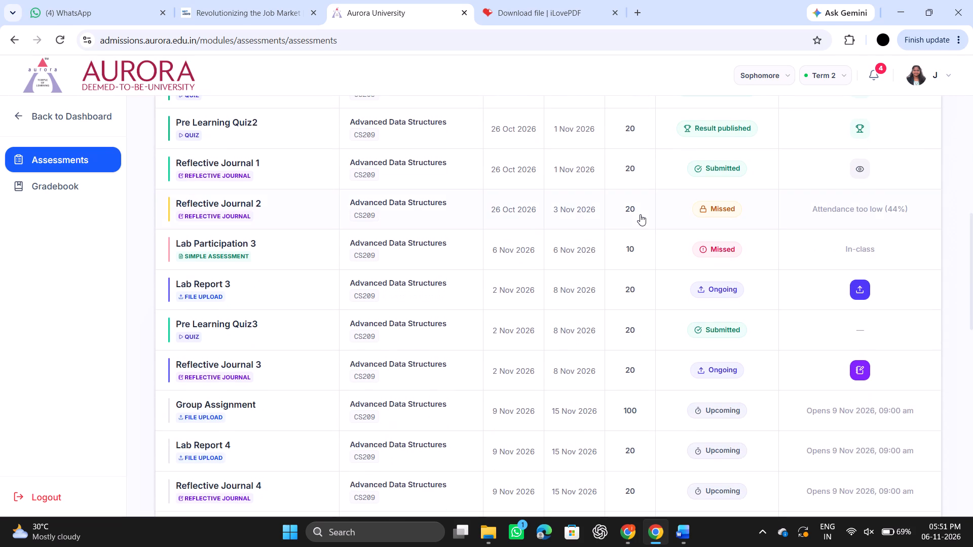
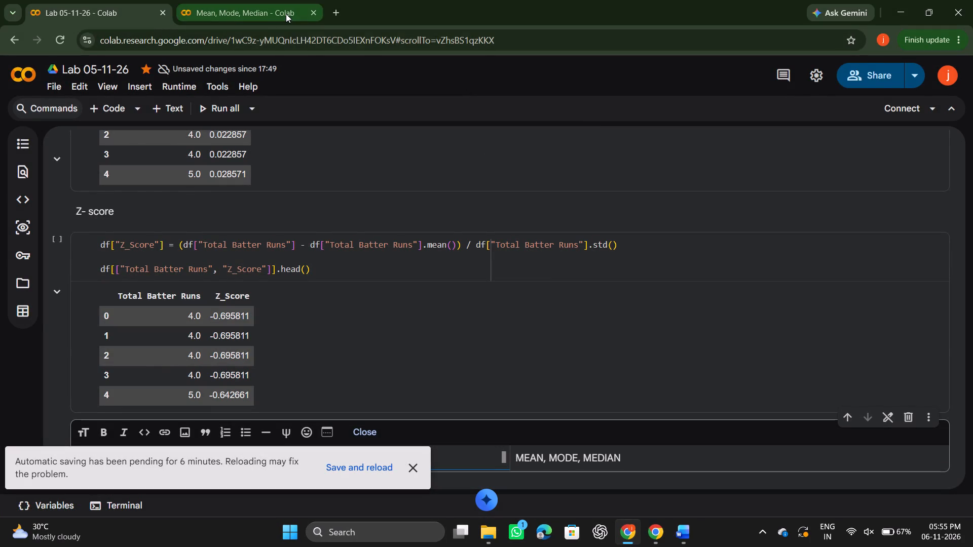
# Go back to the "Mean, Mode, Median" notebook and view its opening cells, from the library imports to the Mean() section.
pyautogui.click(286, 14)
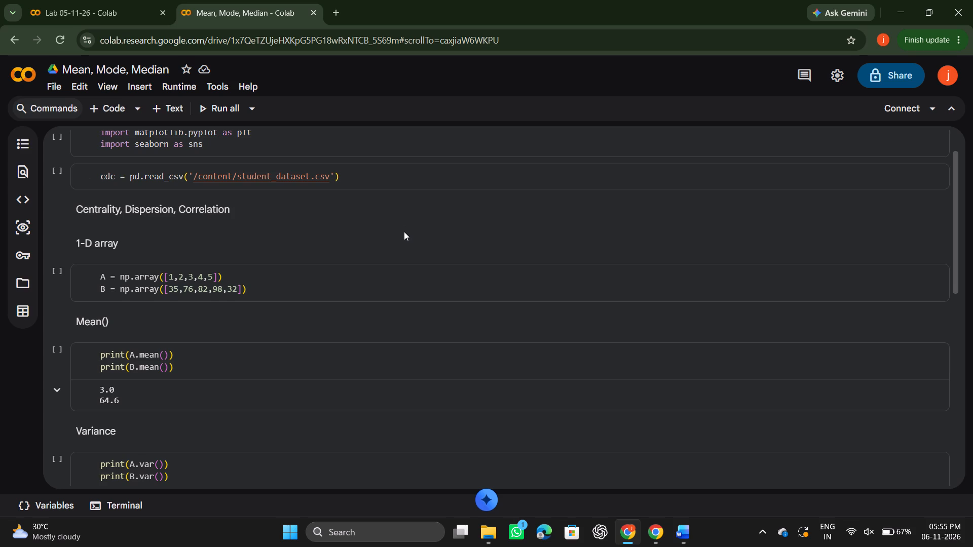
pyautogui.scroll(2, 404, 231)
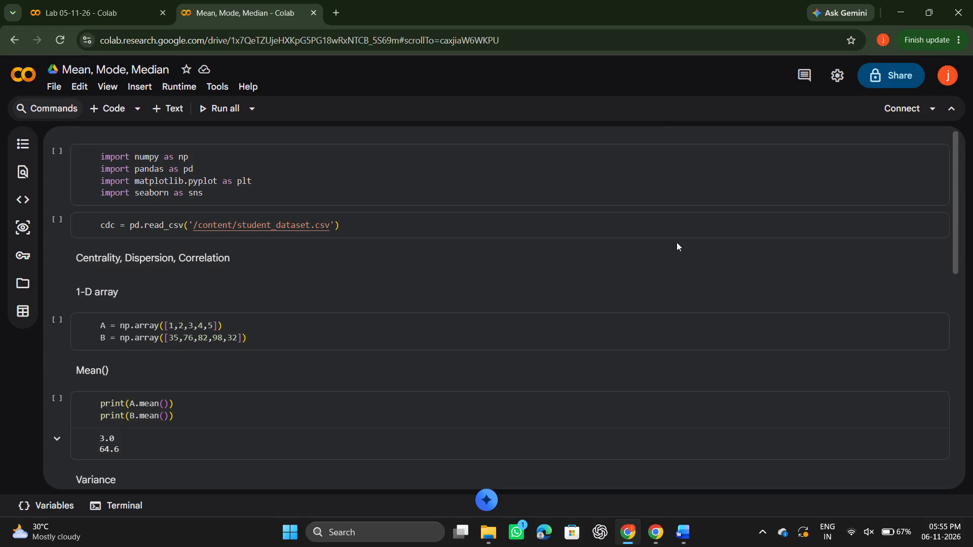
# Capture a screenshot of the "Mean, Mode, Median" notebook from its title header down through the 1-D array code cell.
pyautogui.press('Print')
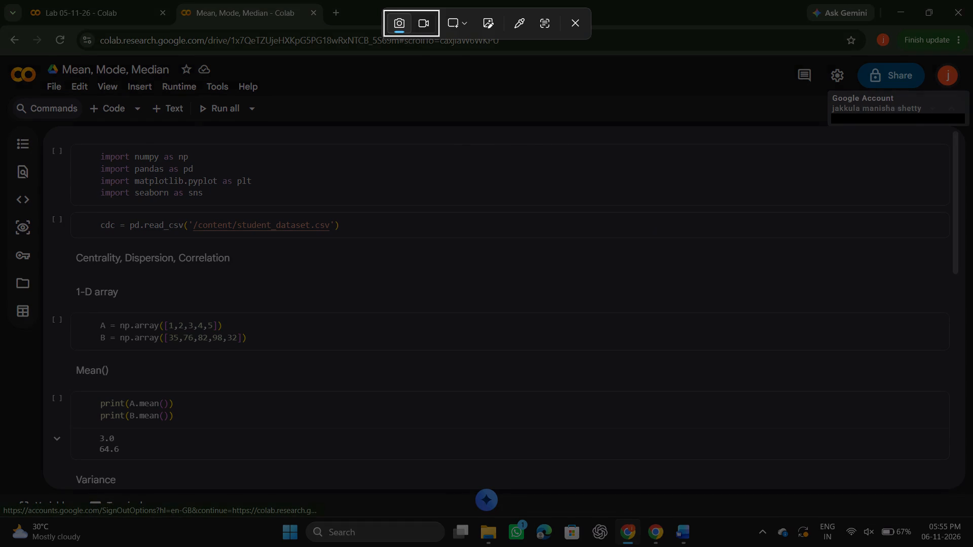
pyautogui.moveTo(0, 53); pyautogui.dragTo(567, 311)
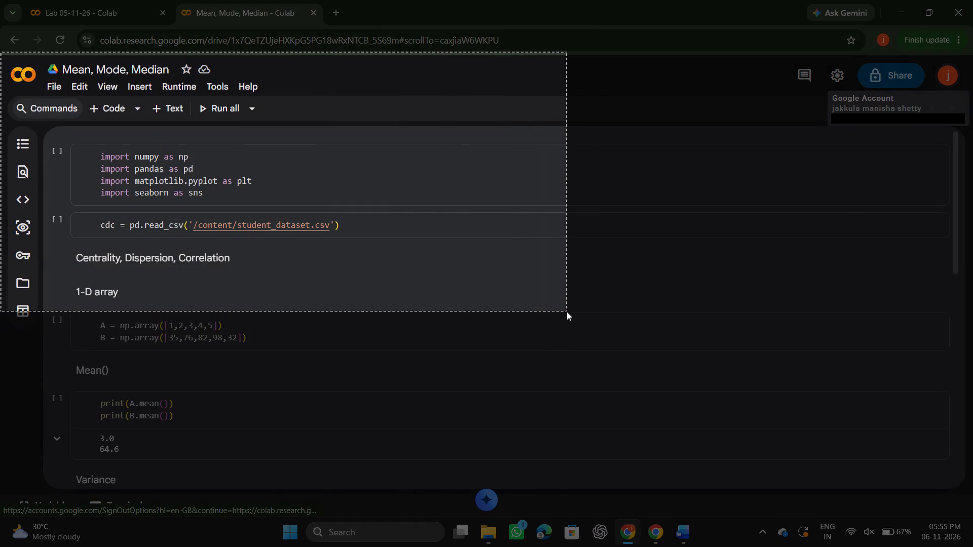
pyautogui.moveTo(567, 311); pyautogui.dragTo(620, 503)
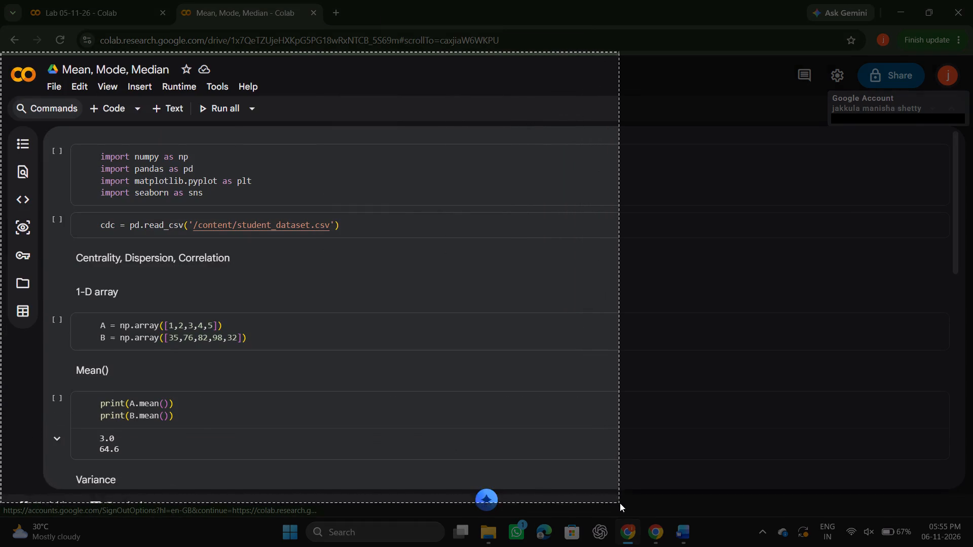
pyautogui.moveTo(620, 503); pyautogui.dragTo(810, 372)
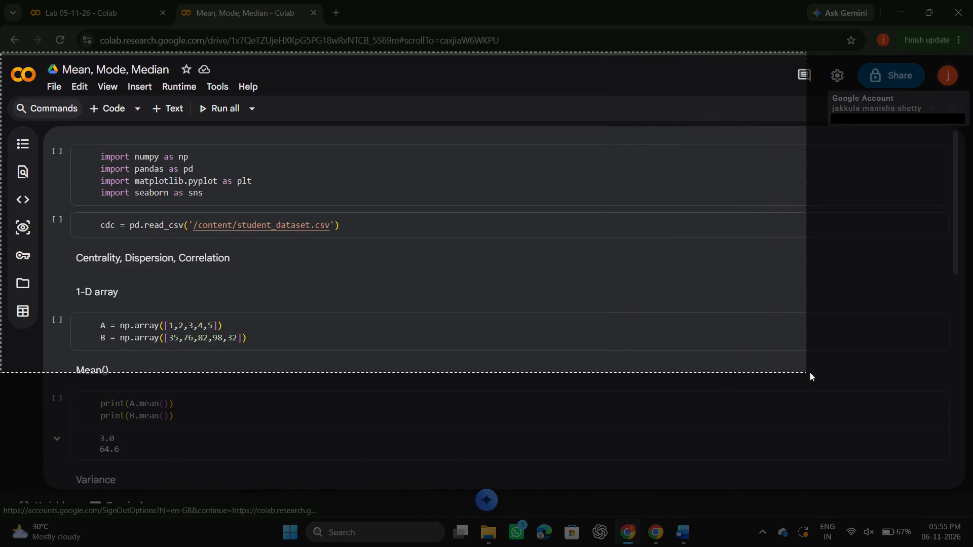
pyautogui.moveTo(810, 372); pyautogui.dragTo(972, 360)
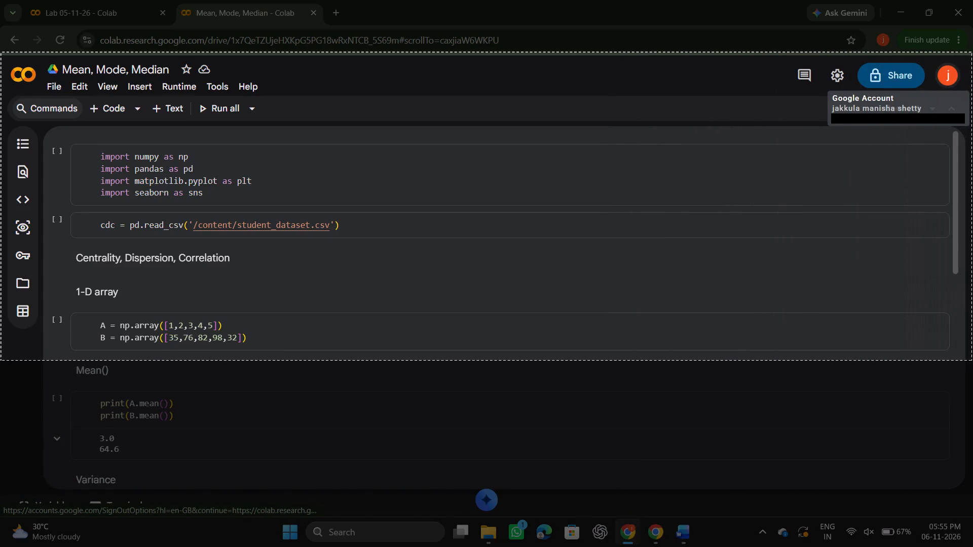
pyautogui.moveTo(972, 360); pyautogui.dragTo(972, 361)
# Paste the 1-D array capture at the end of the Word document, with an "EXPLANATION:" label and a new line below it.
pyautogui.click(685, 530)
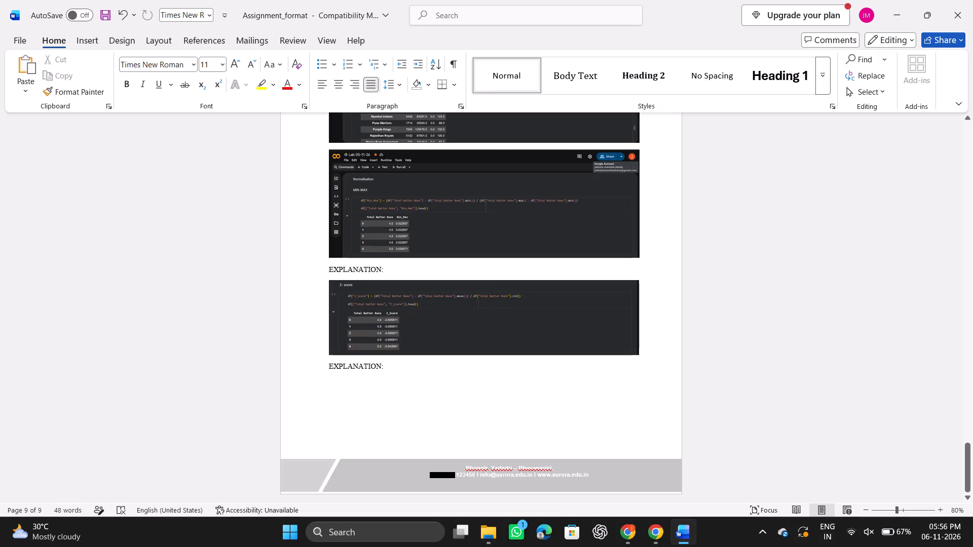
pyautogui.hotkey('ctrl', 'v')
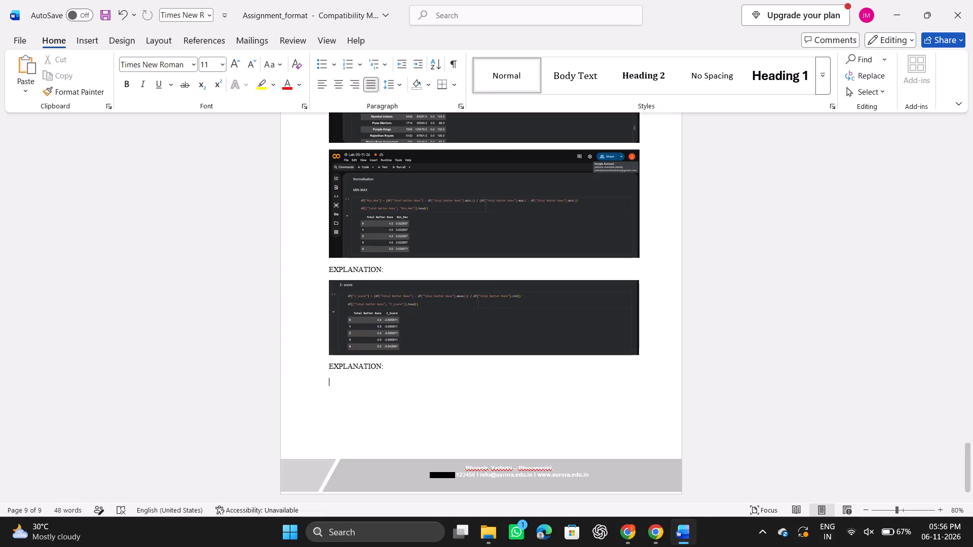
pyautogui.hotkey('ctrl', 'v')
pyautogui.press('Right')
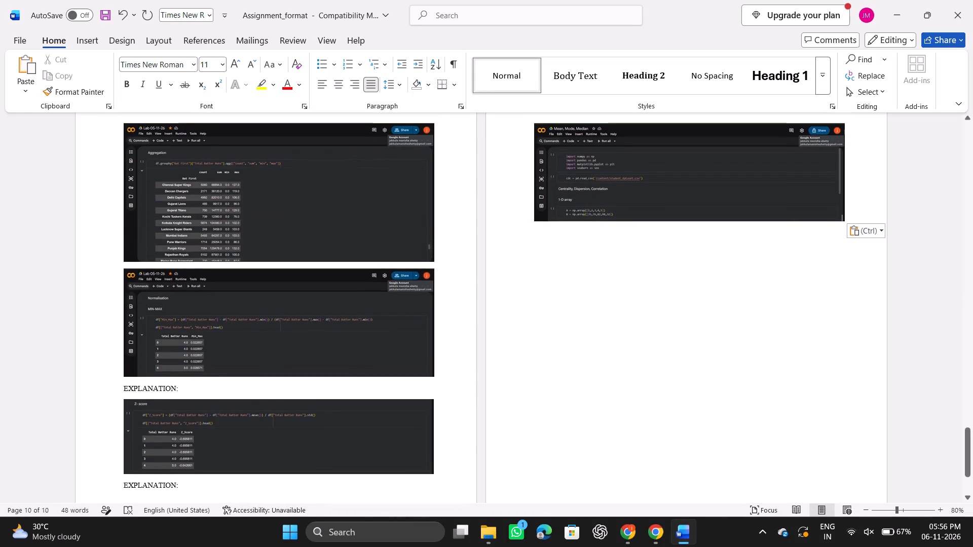
pyautogui.press('Return')
pyautogui.write('explana')
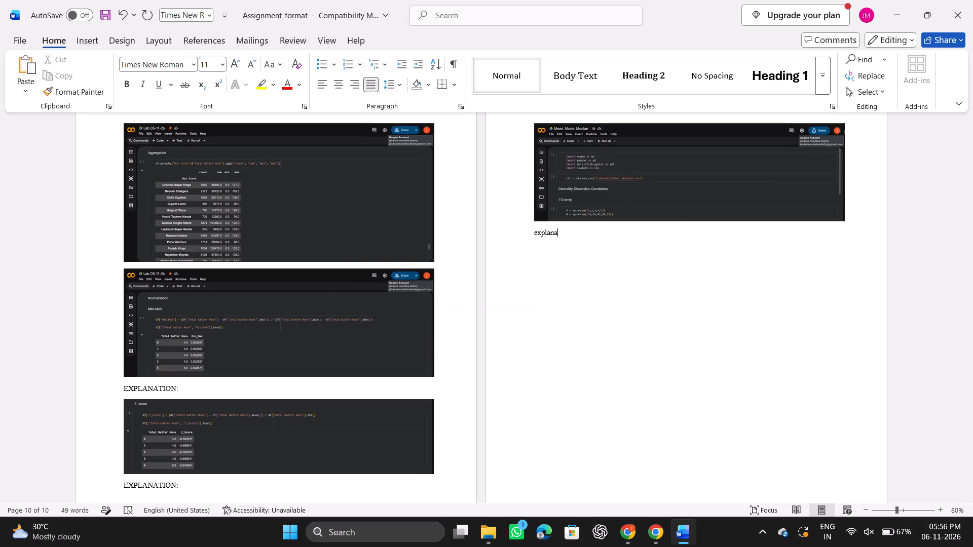
pyautogui.press('BackSpace')
pyautogui.press('BackSpace')
pyautogui.press('BackSpace')
pyautogui.press('BackSpace')
pyautogui.press('BackSpace')
pyautogui.press('BackSpace')
pyautogui.press('BackSpace')
pyautogui.write('EXPLANATION')
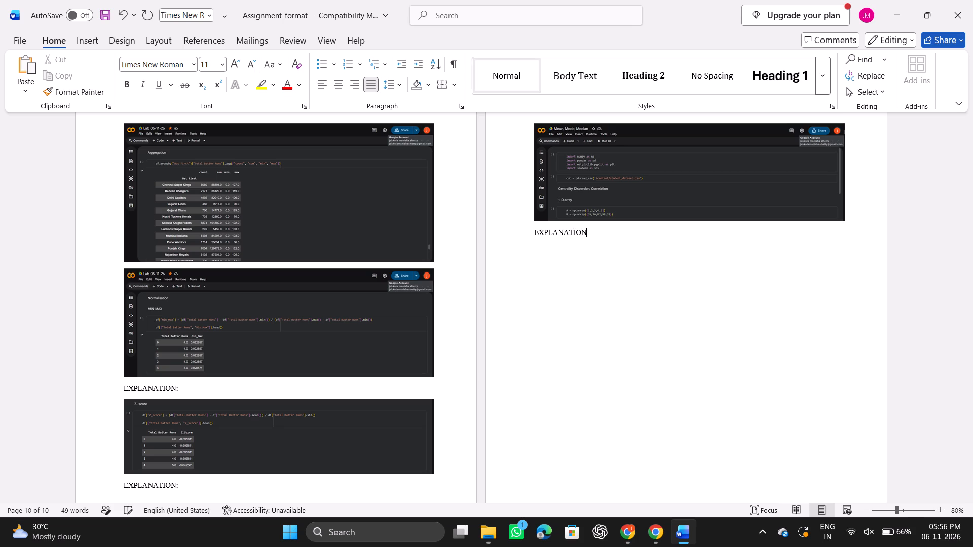
pyautogui.hotkey('shift', ':')
pyautogui.press('Return')
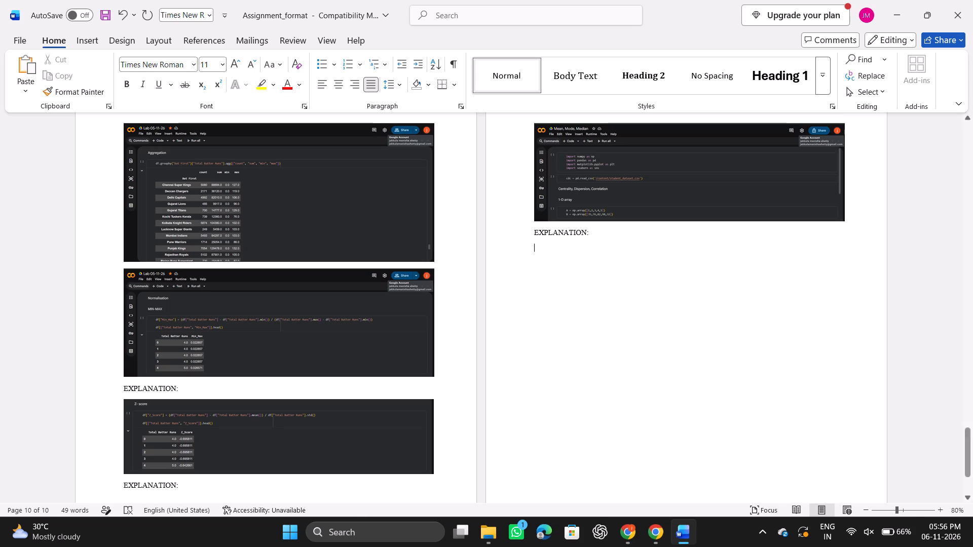
# Back in Chrome, delete the Dispersion text cell at the end of the "Mean, Mode, Median" notebook and dismiss the deletion notice.
pyautogui.click(629, 531)
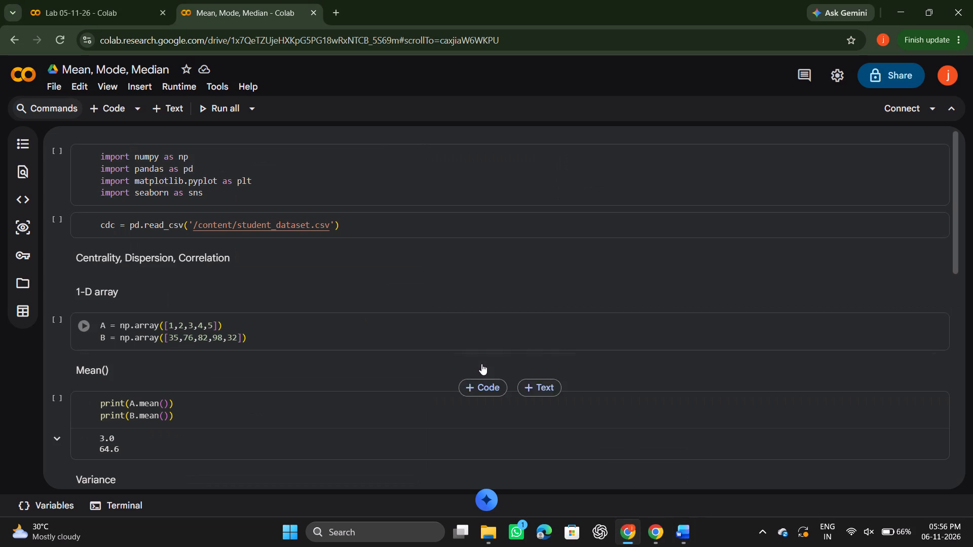
pyautogui.scroll(-2, 481, 364)
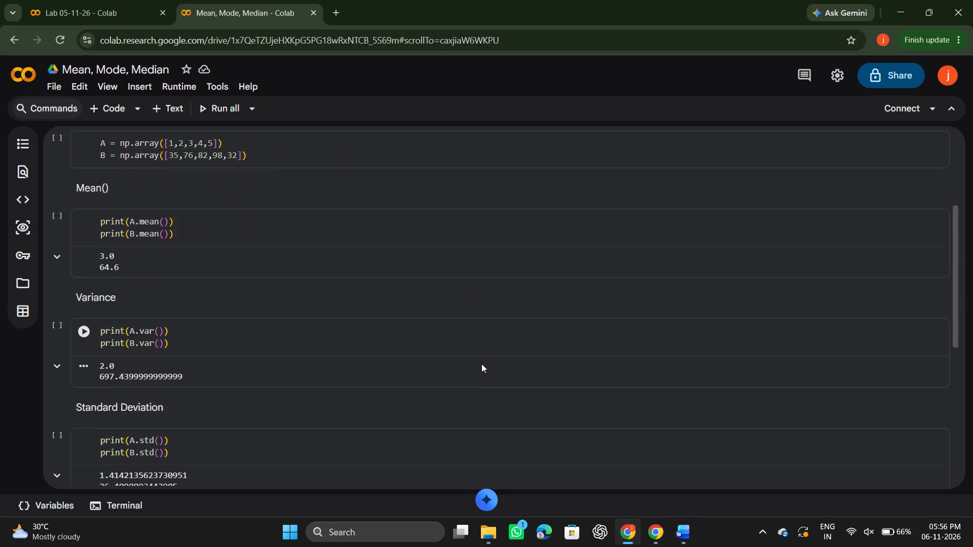
pyautogui.scroll(-2, 481, 364)
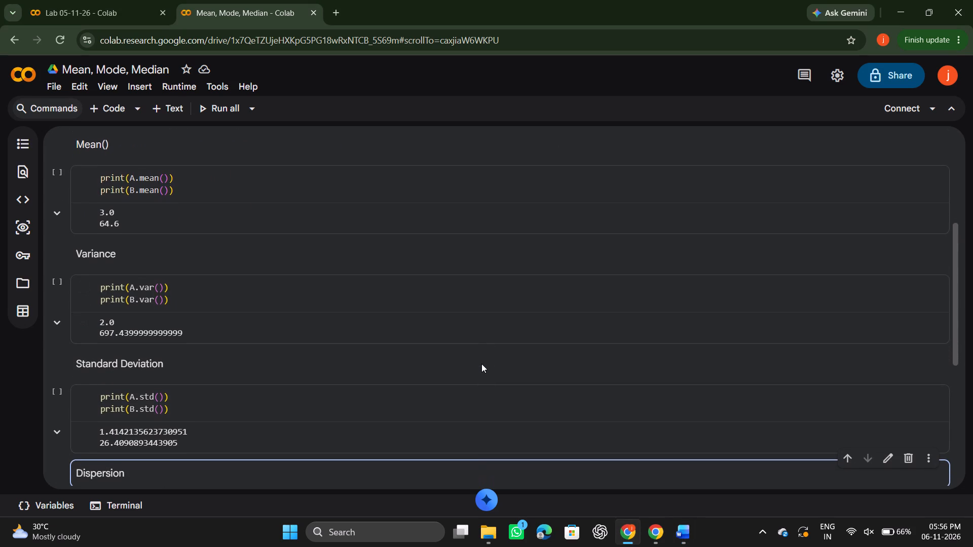
pyautogui.scroll(-1, 481, 364)
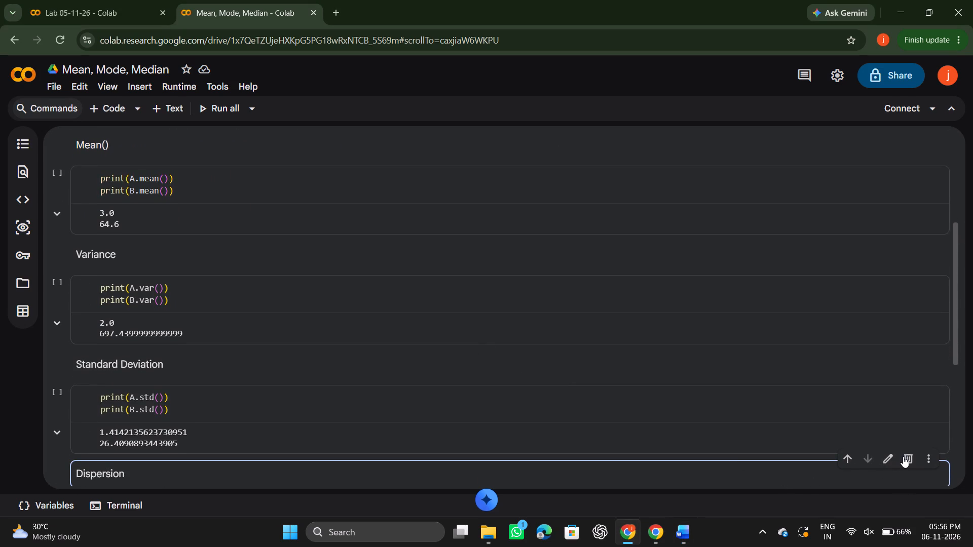
pyautogui.click(907, 456)
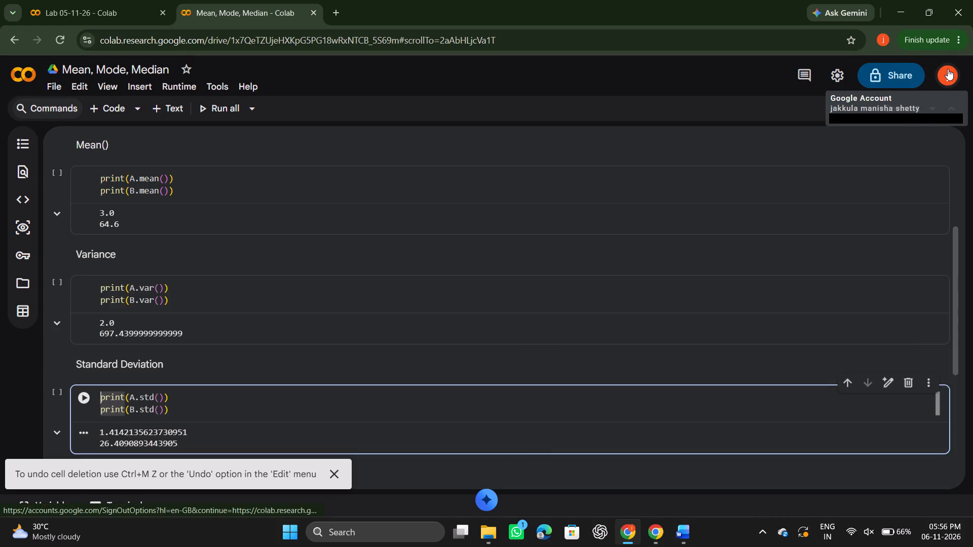
pyautogui.click(338, 467)
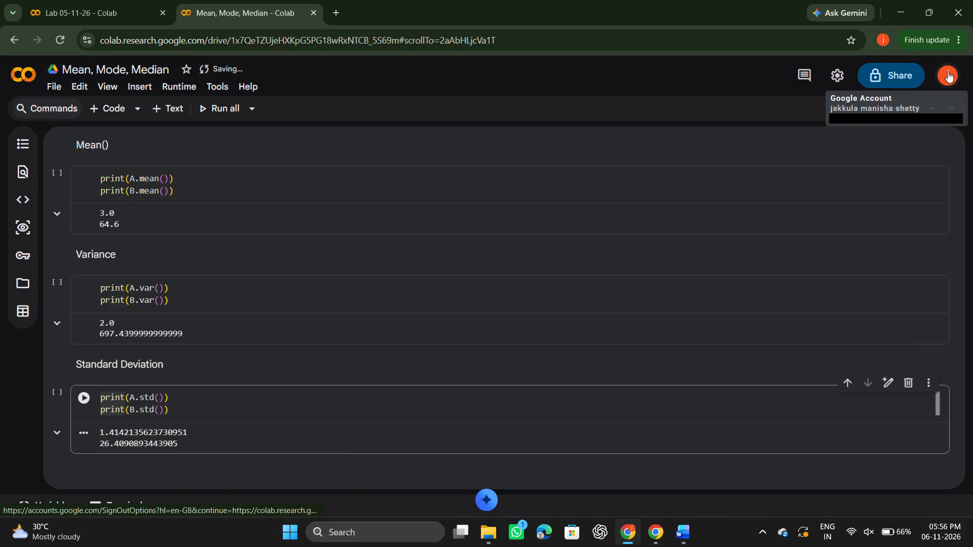
# Capture a screenshot of the notebook from its title header down through the Mean(), Variance and Standard Deviation cells with their outputs.
pyautogui.press('Print')
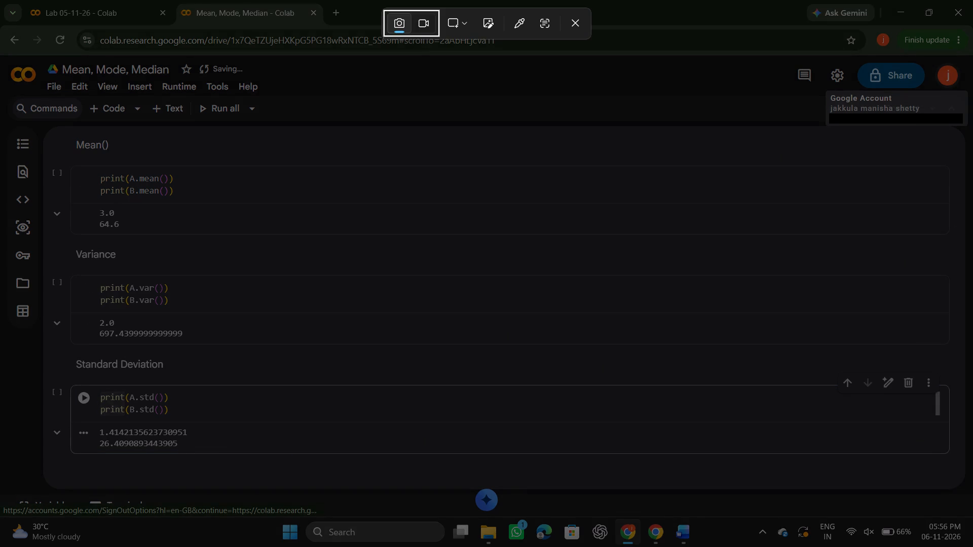
pyautogui.moveTo(0, 53); pyautogui.dragTo(845, 402)
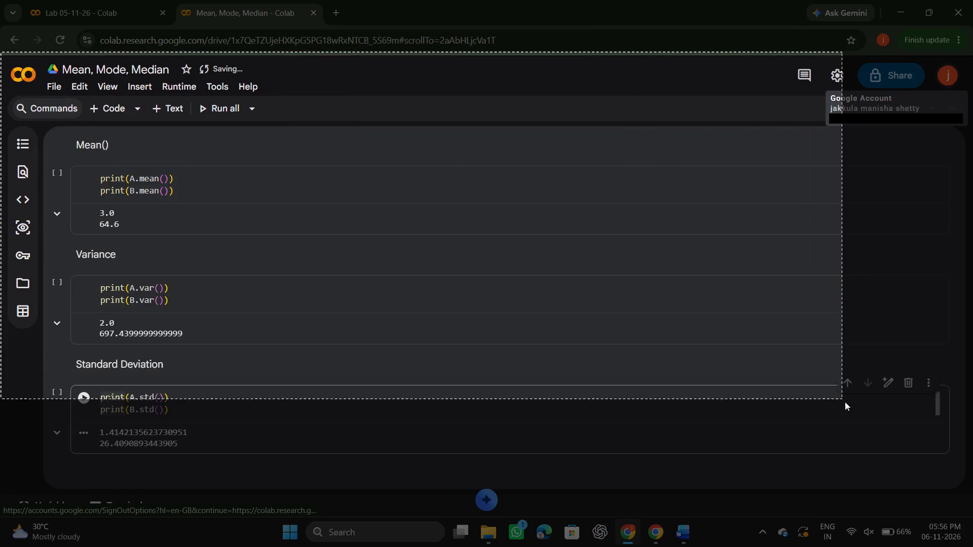
pyautogui.moveTo(845, 402); pyautogui.dragTo(972, 475)
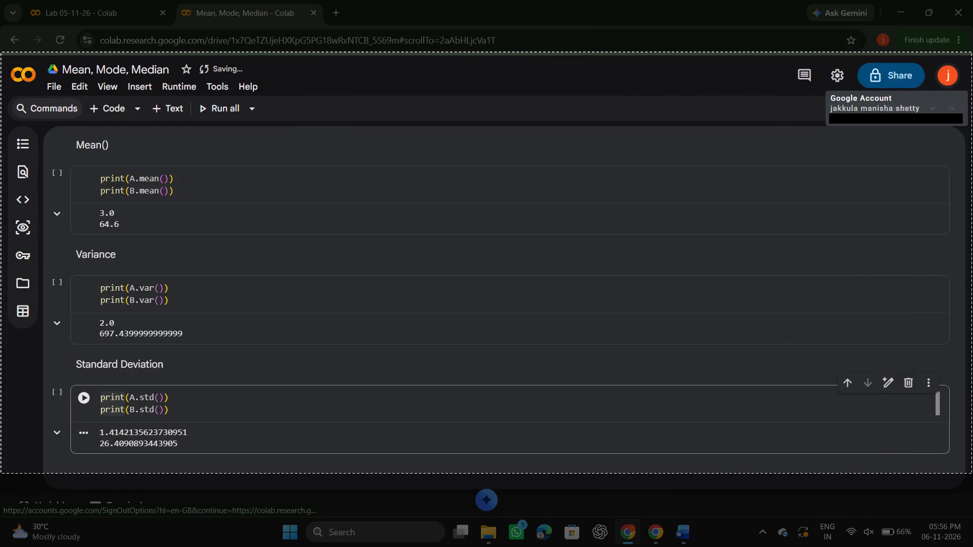
pyautogui.moveTo(972, 475); pyautogui.dragTo(972, 504)
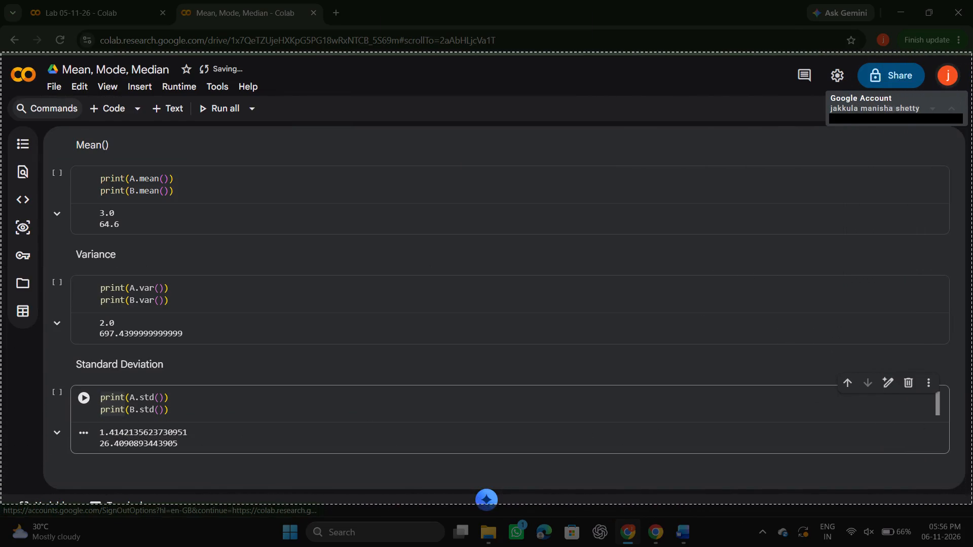
pyautogui.moveTo(972, 504); pyautogui.dragTo(972, 488)
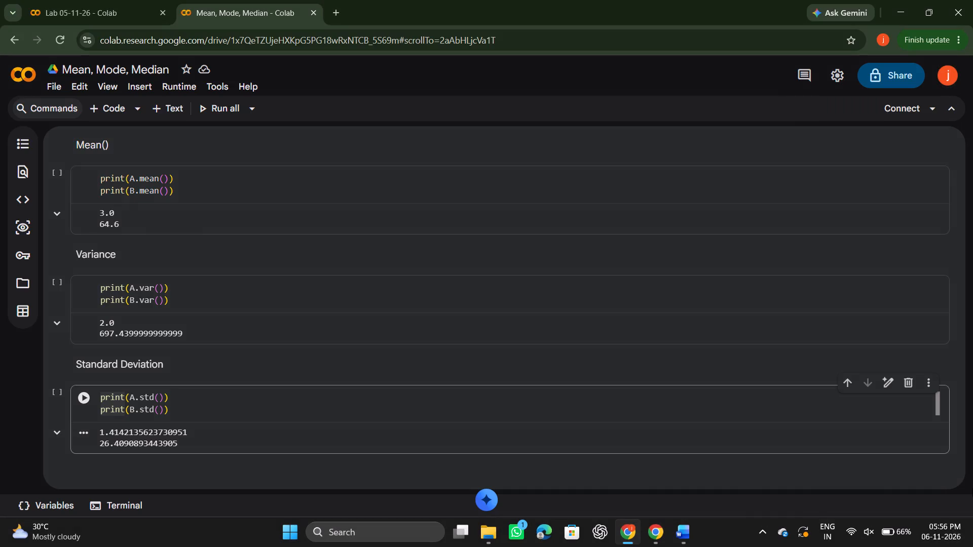
# Paste the mean, variance and standard deviation capture at the end of the Word document, with an "EXPLANATION:" label and a new line below it.
pyautogui.click(680, 539)
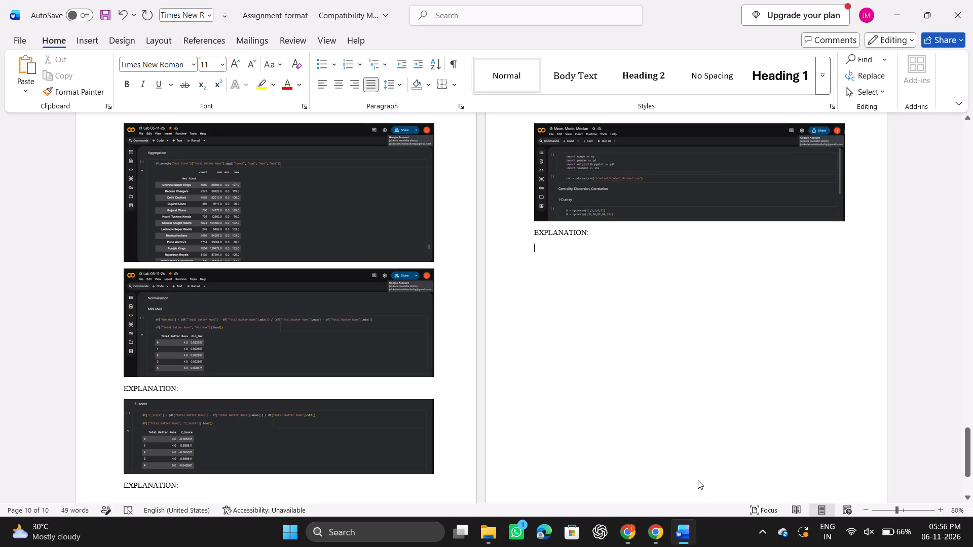
pyautogui.hotkey('ctrl', 'v')
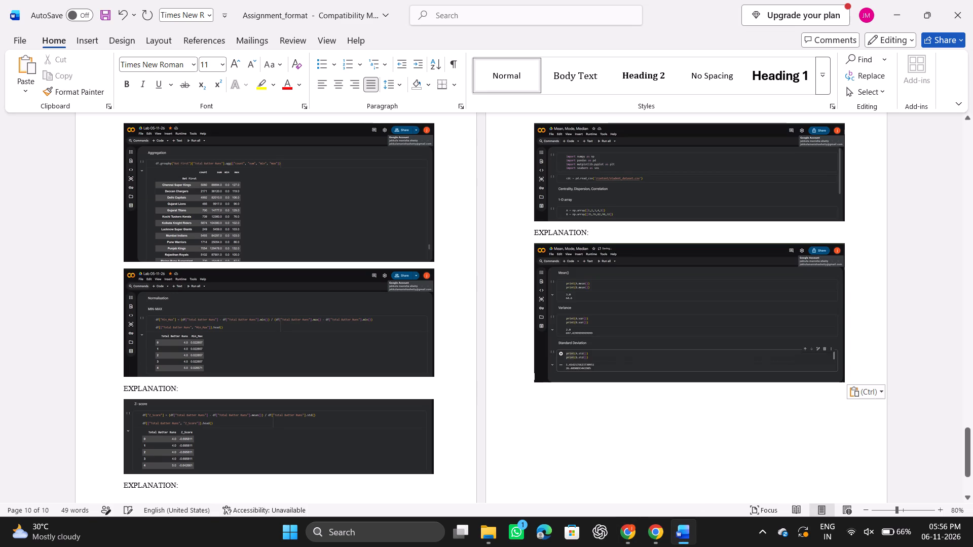
pyautogui.press('Right')
pyautogui.press('Return')
pyautogui.write('EXPLANATION')
pyautogui.hotkey('shift', ':')
pyautogui.press('Return')
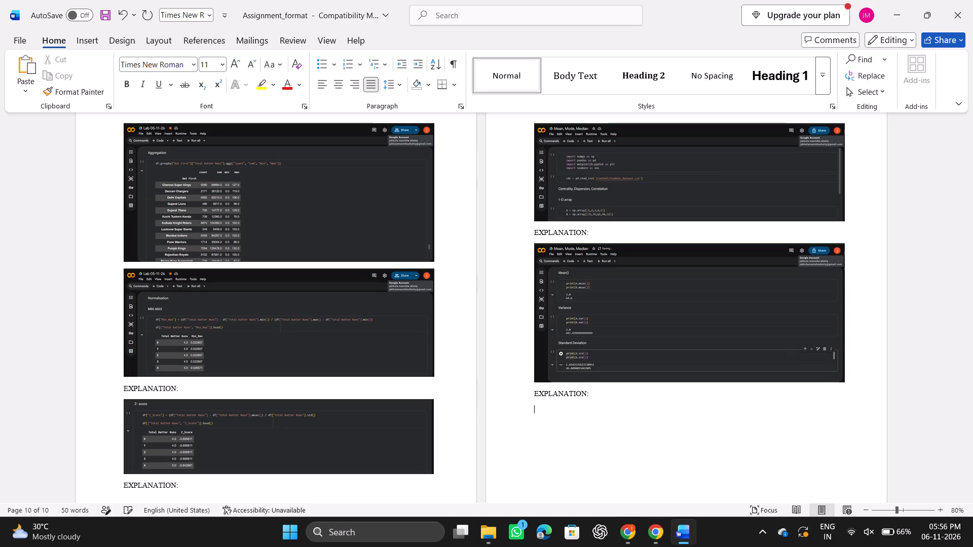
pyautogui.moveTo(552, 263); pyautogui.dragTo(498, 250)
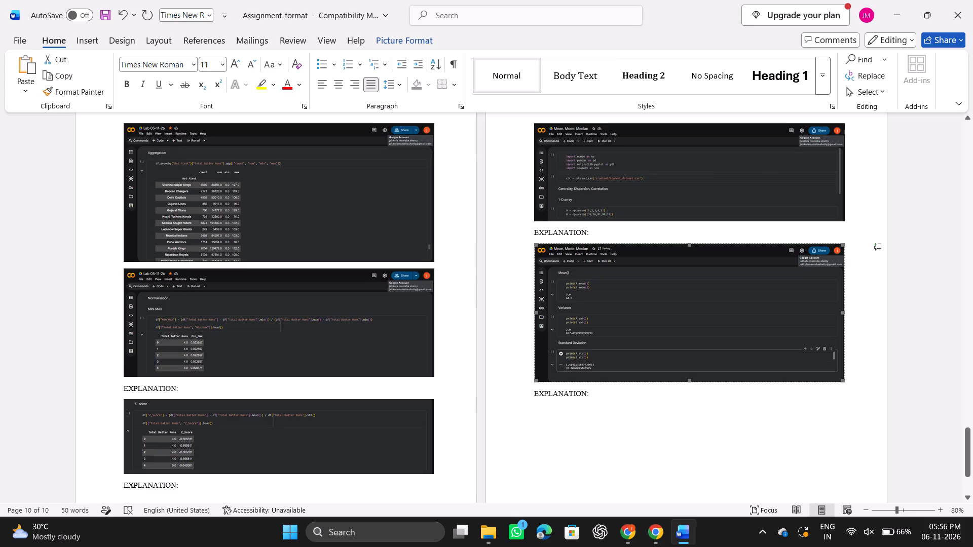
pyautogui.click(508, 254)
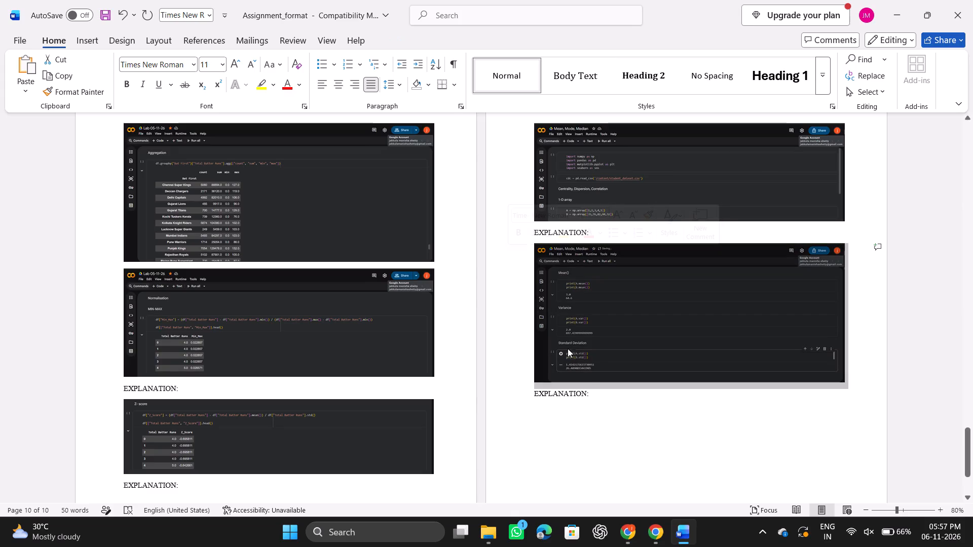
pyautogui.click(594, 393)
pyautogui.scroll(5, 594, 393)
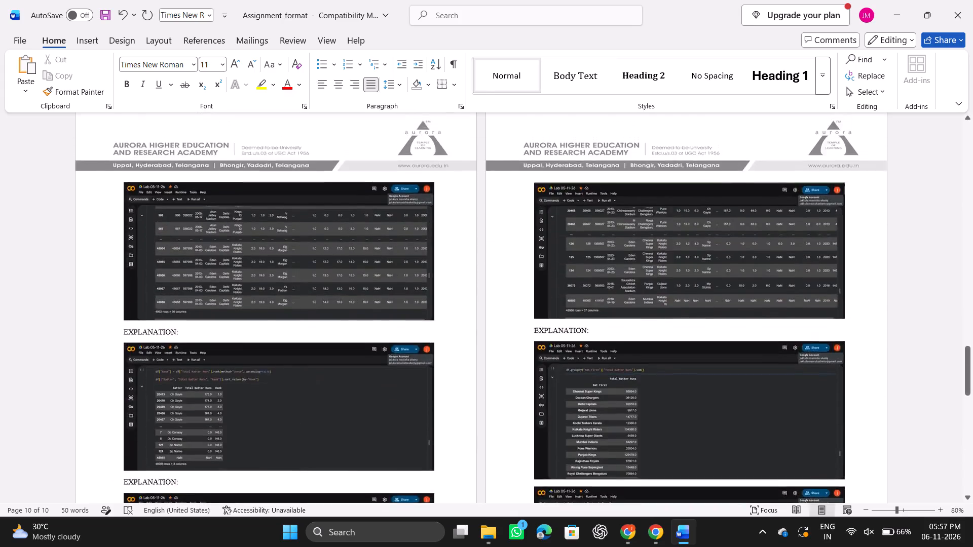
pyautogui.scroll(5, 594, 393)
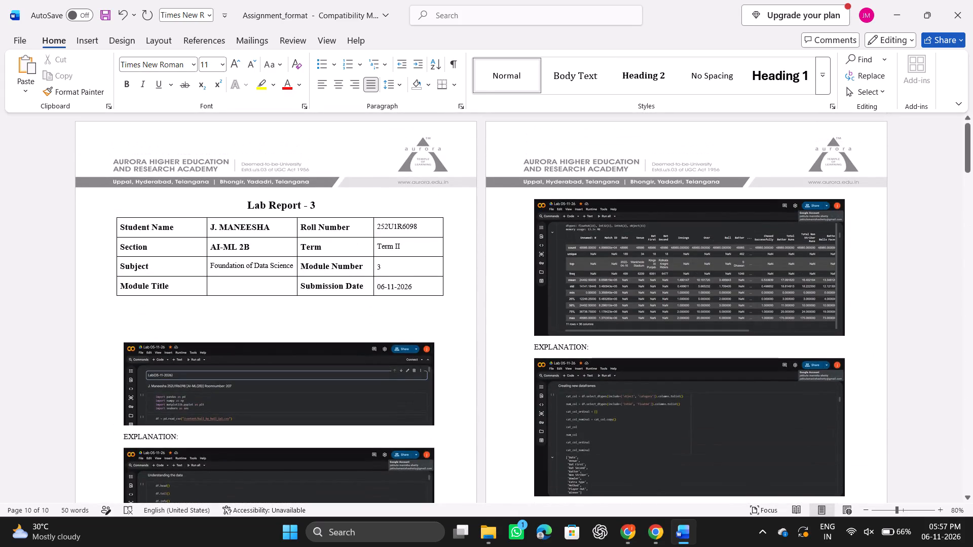
pyautogui.click(15, 35)
pyautogui.click(52, 230)
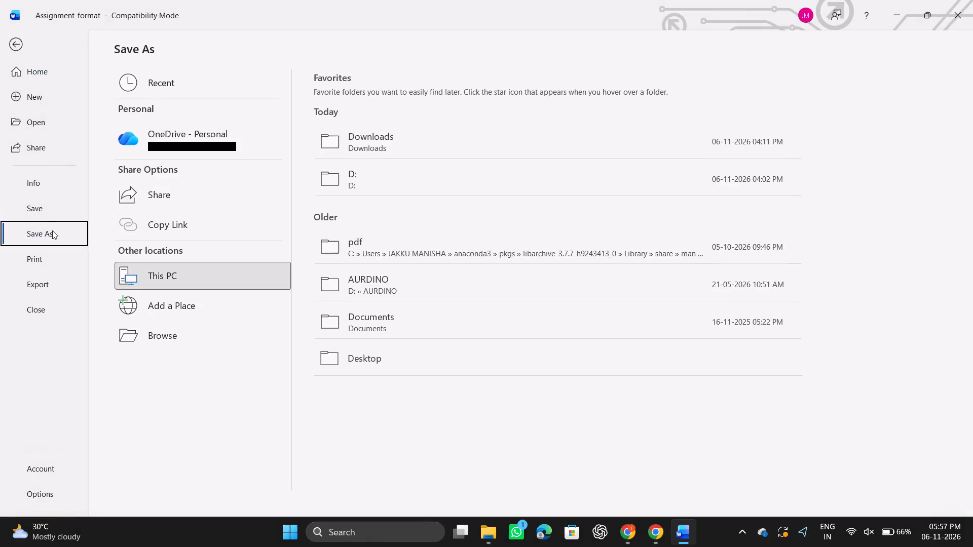
pyautogui.click(367, 178)
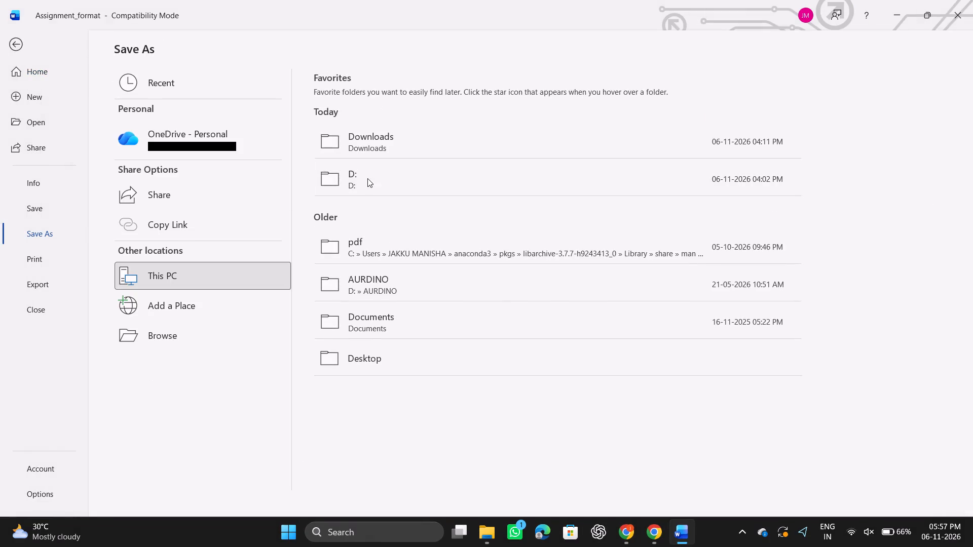
pyautogui.press('BackSpace')
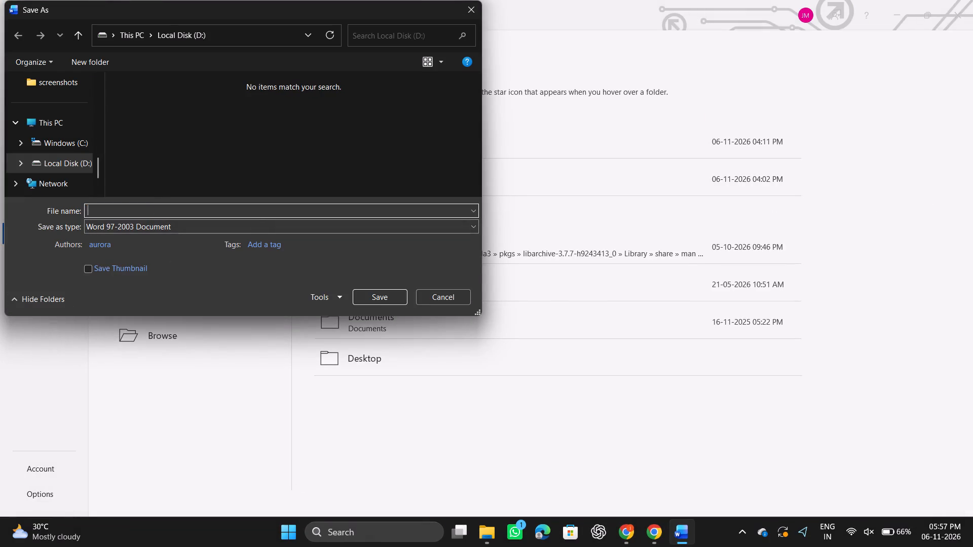
pyautogui.write('LAB')
pyautogui.press('BackSpace')
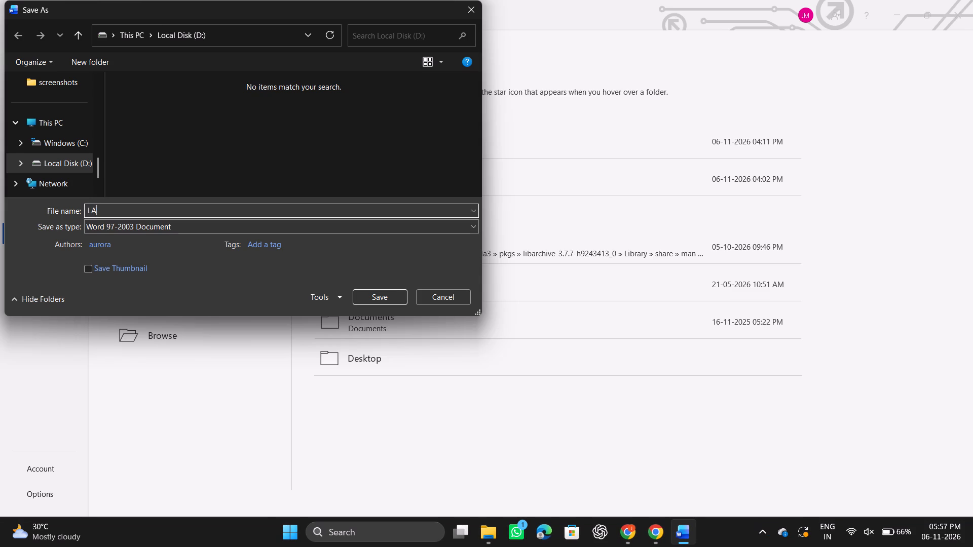
pyautogui.press('BackSpace')
pyautogui.press('BackSpace')
pyautogui.press('BackSpace')
pyautogui.write('DS')
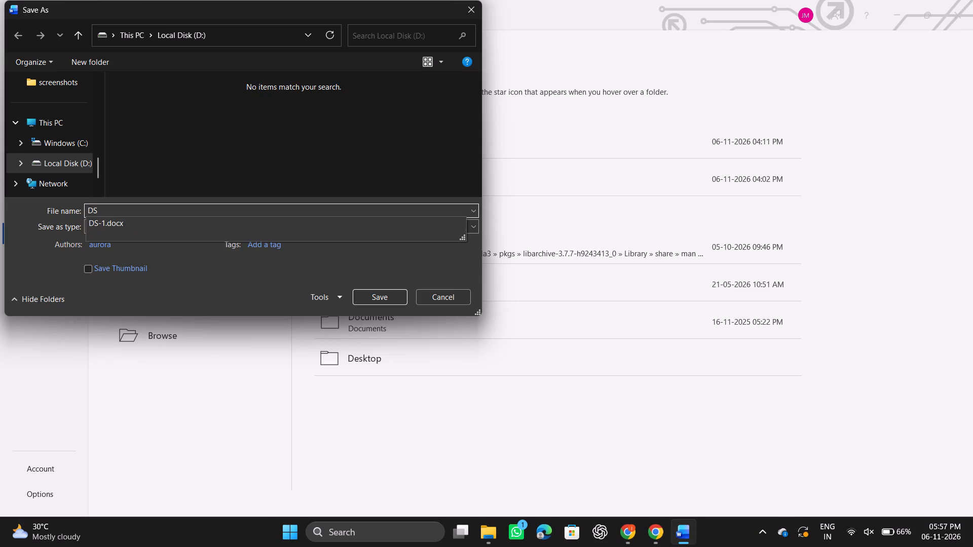
pyautogui.write('-3')
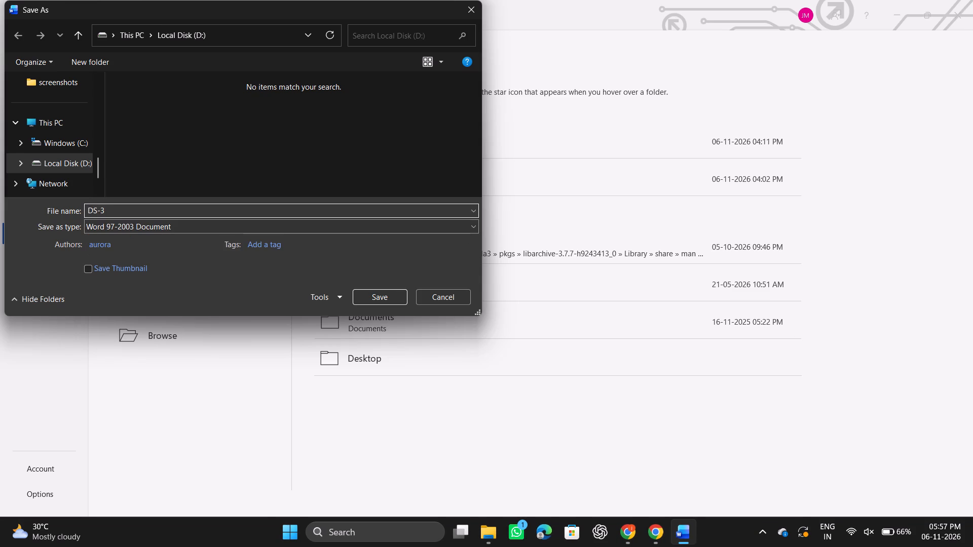
pyautogui.click(258, 226)
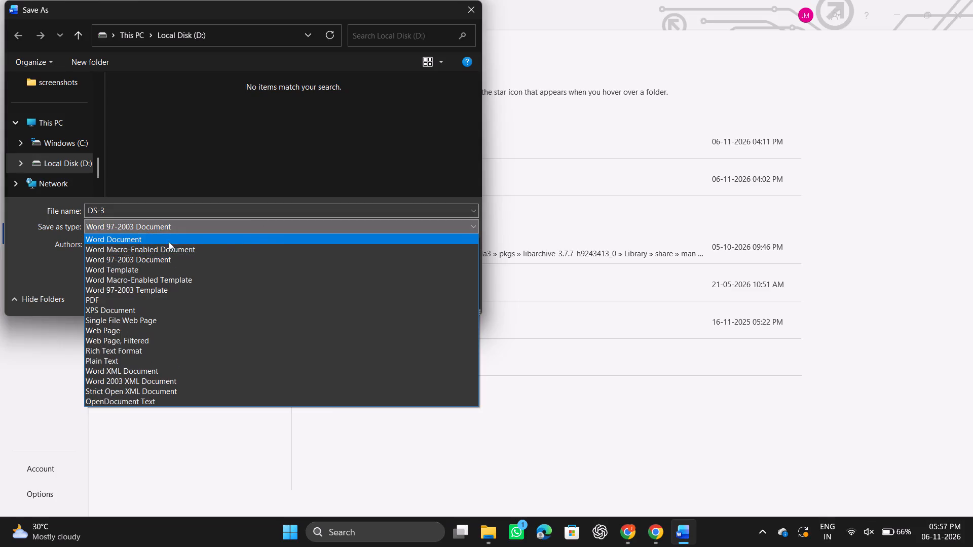
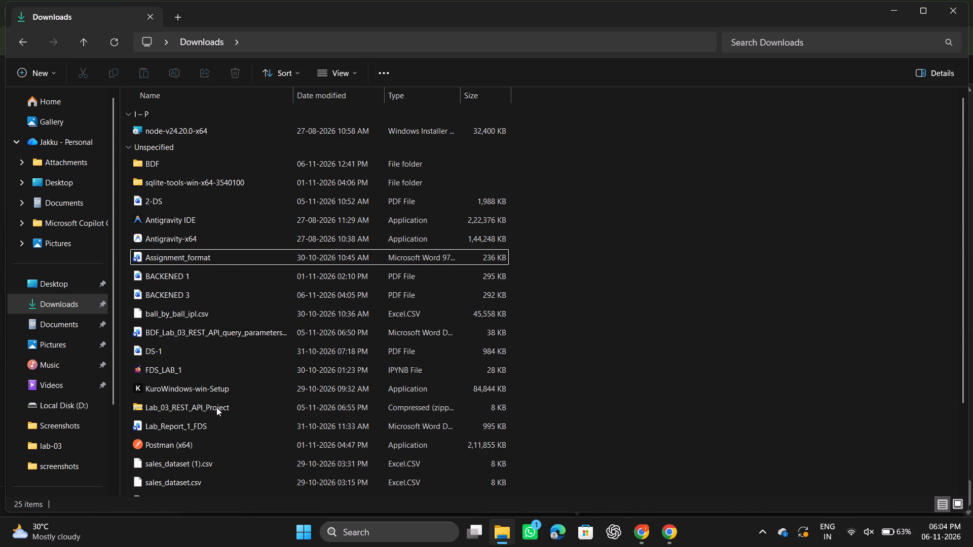
pyautogui.scroll(-2, 216, 407)
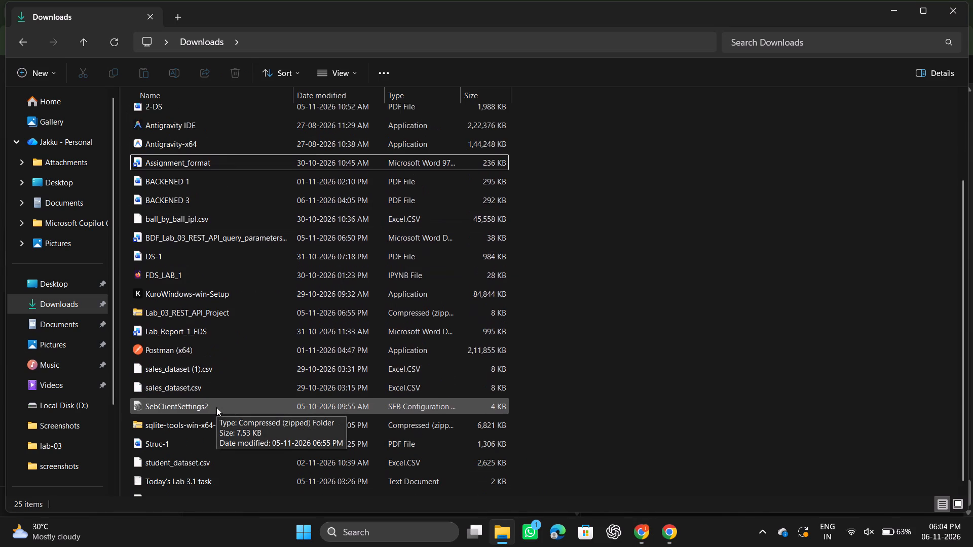
pyautogui.scroll(-2, 216, 407)
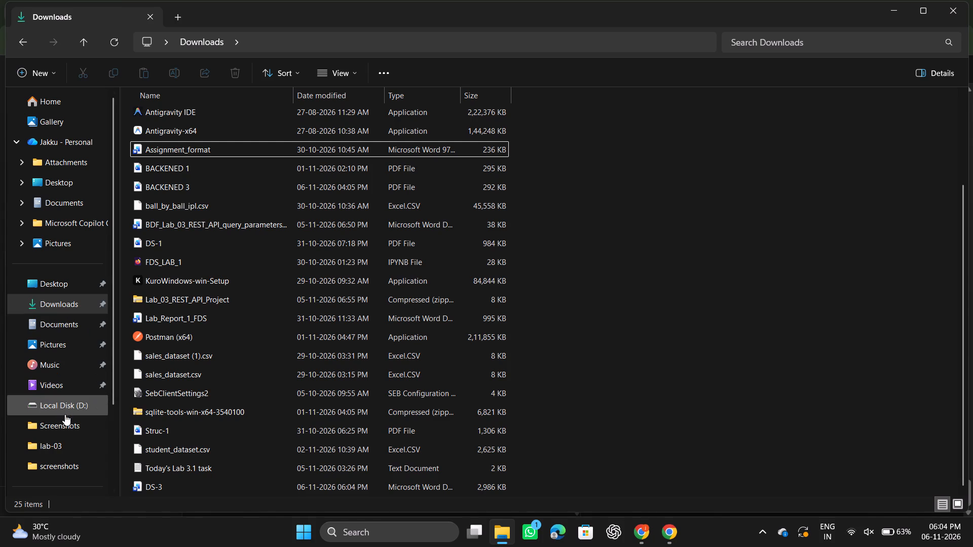
pyautogui.doubleClick(165, 488)
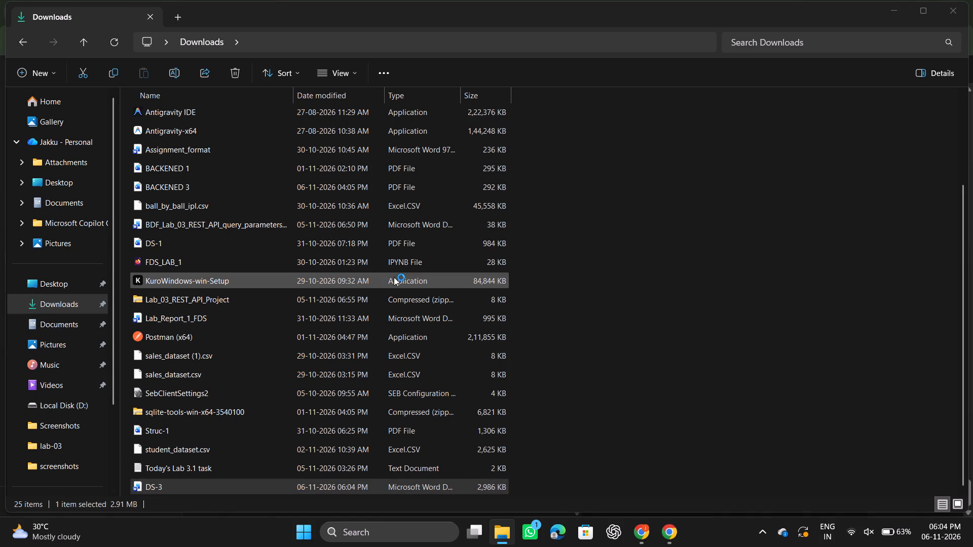
pyautogui.scroll(-1, 537, 280)
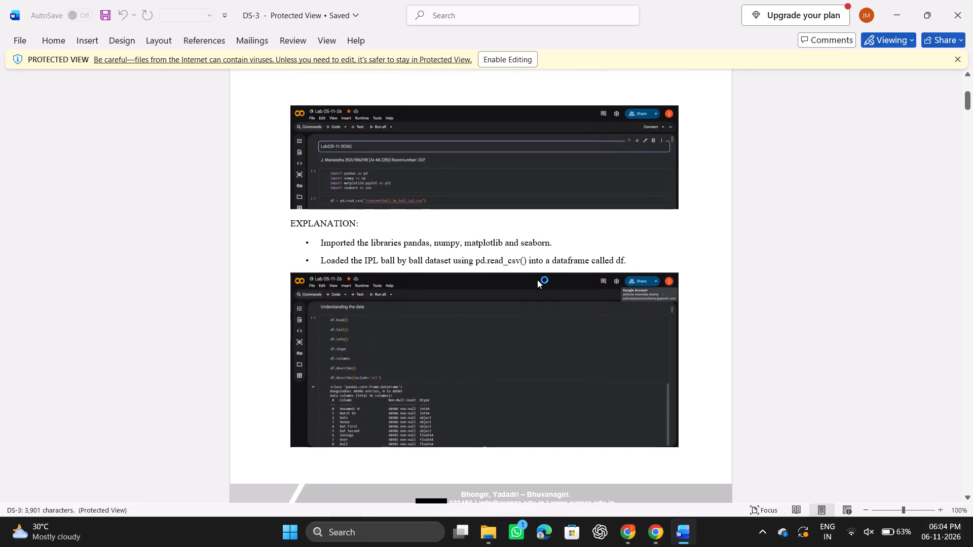
pyautogui.scroll(-1, 537, 280)
pyautogui.scroll(5, 537, 280)
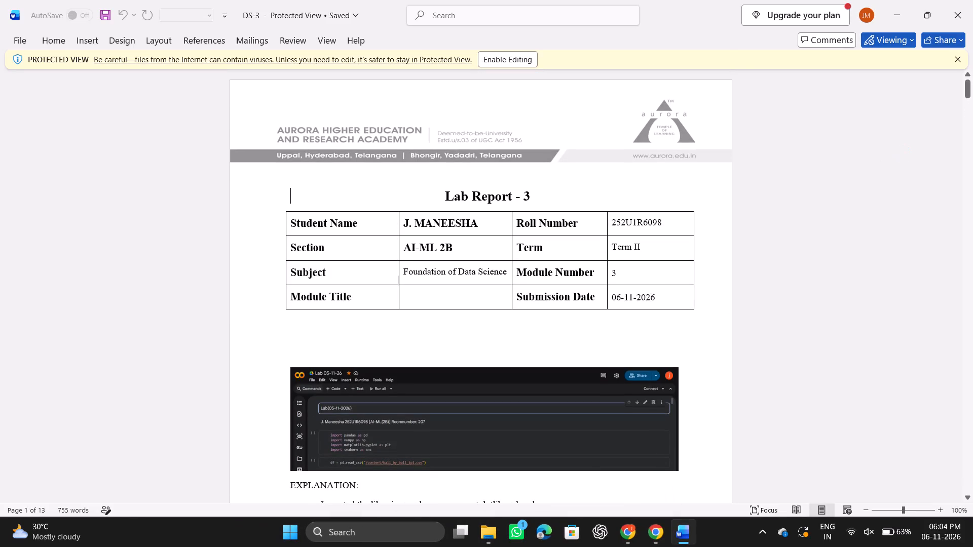
# Delete the older DS-3 Word document from Local Disk (D:) in File Explorer.
pyautogui.click(486, 530)
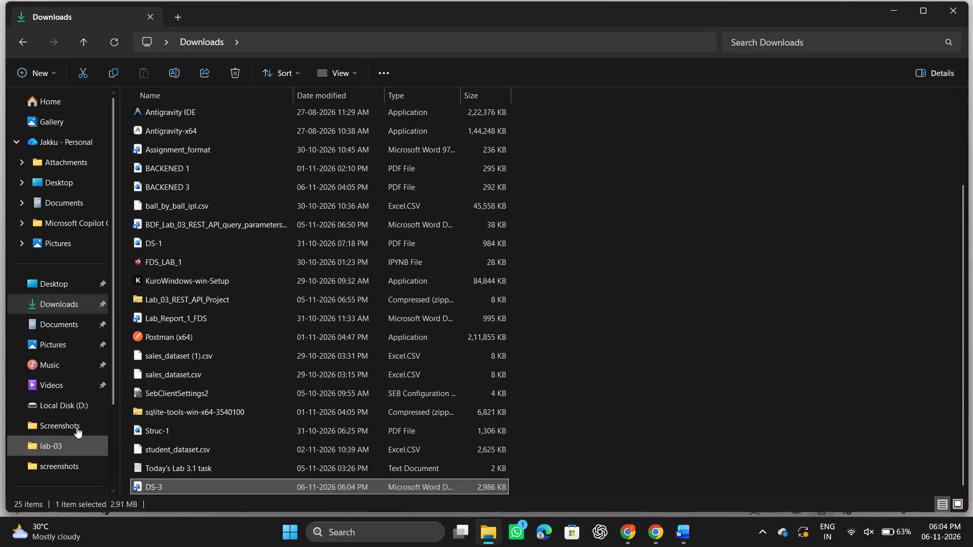
pyautogui.click(73, 408)
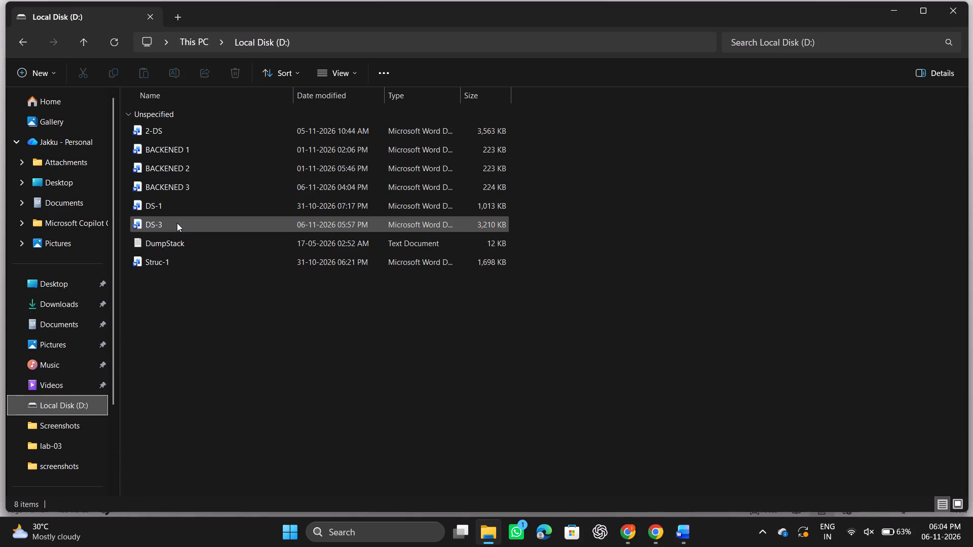
pyautogui.click(177, 223)
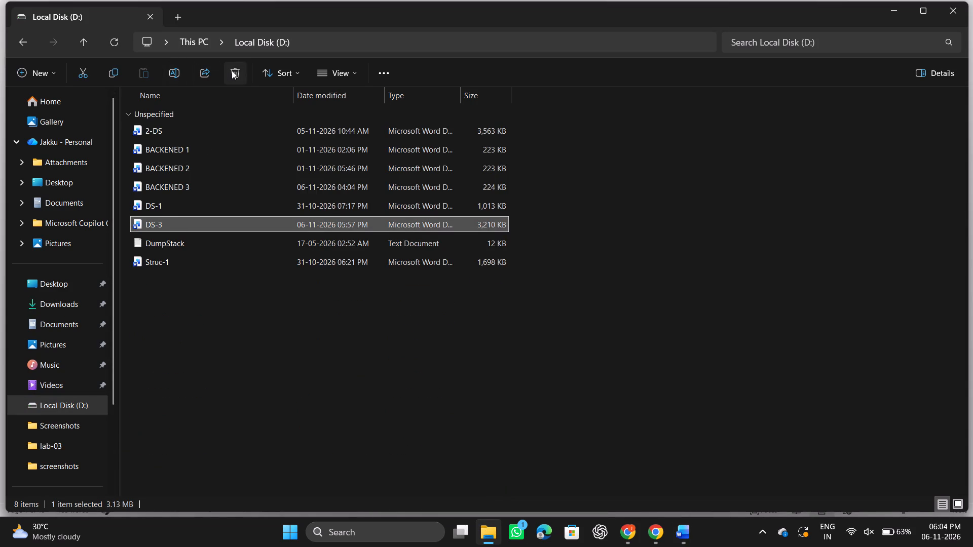
pyautogui.click(232, 70)
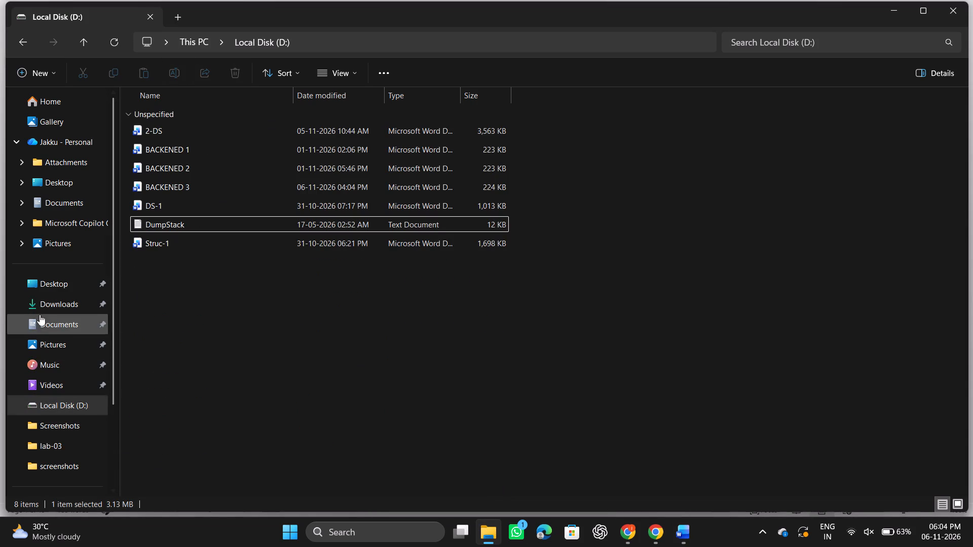
# Open DS-3 from the Downloads folder in Word again and check its header table and first explanations.
pyautogui.click(61, 304)
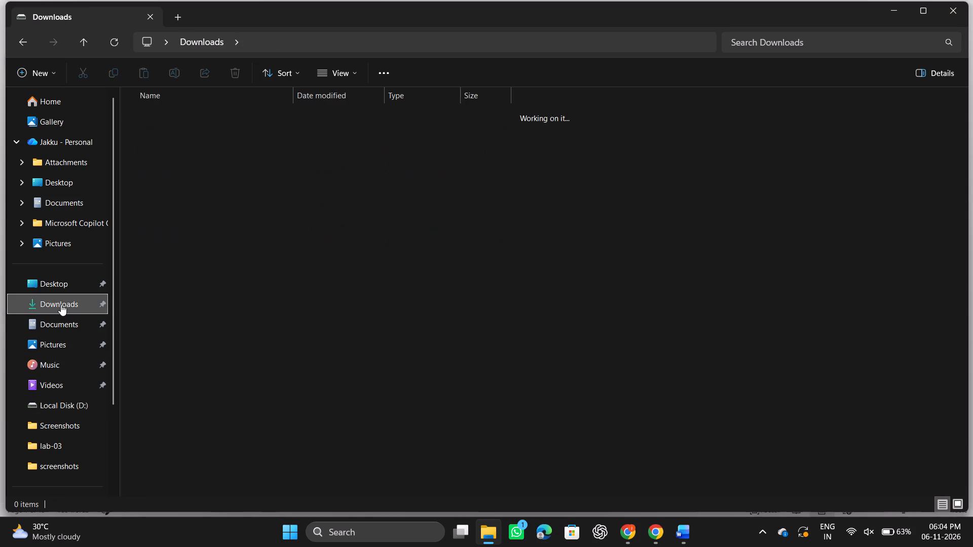
pyautogui.scroll(-16, 231, 417)
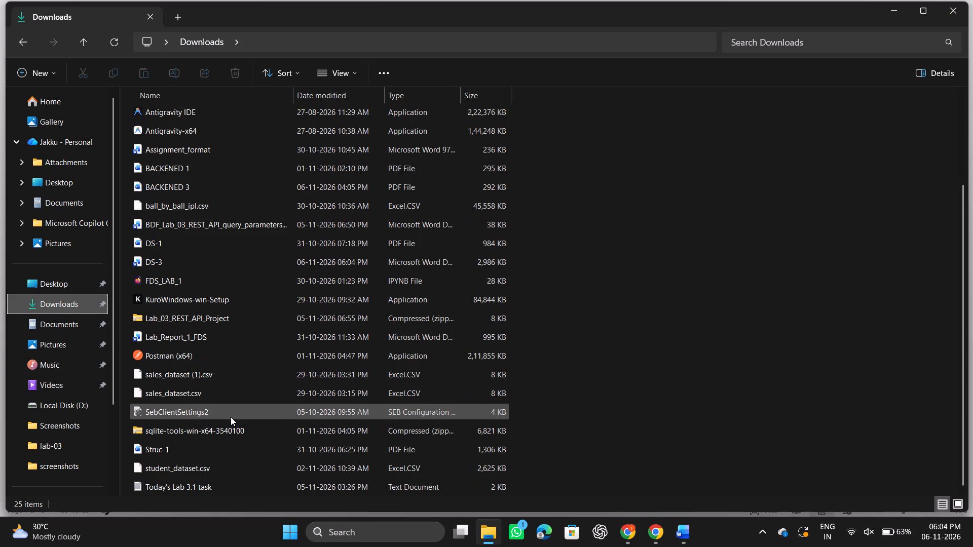
pyautogui.scroll(-6, 231, 417)
pyautogui.doubleClick(188, 260)
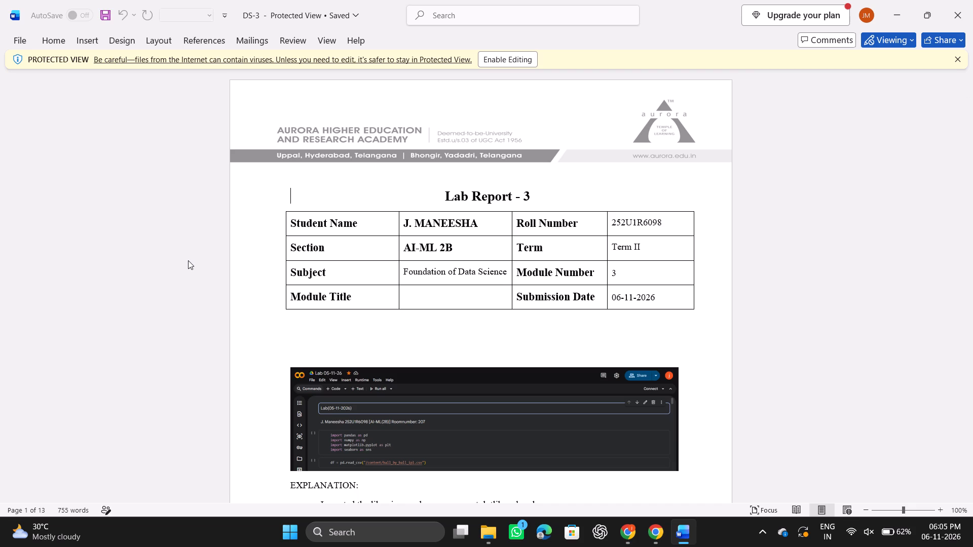
pyautogui.scroll(-1, 386, 341)
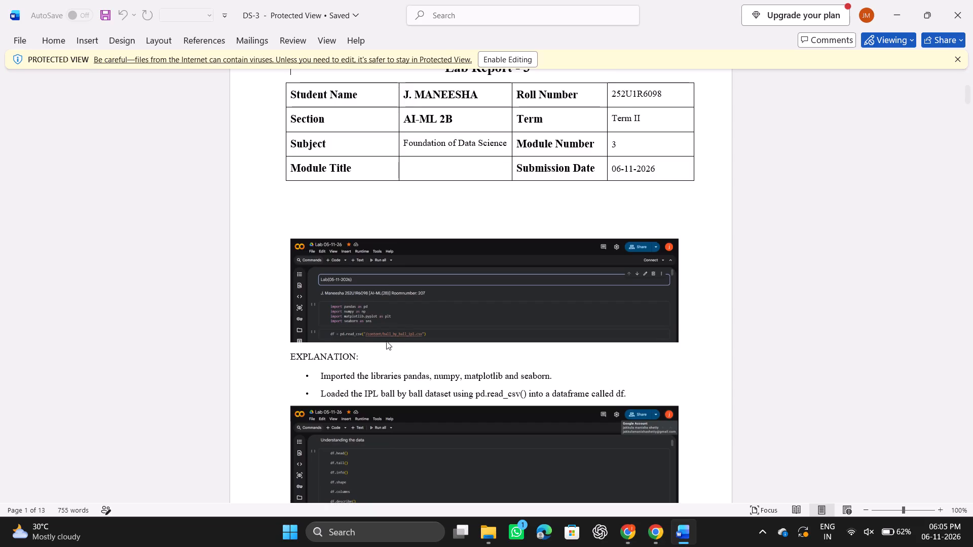
pyautogui.scroll(-1, 386, 341)
pyautogui.scroll(1, 386, 341)
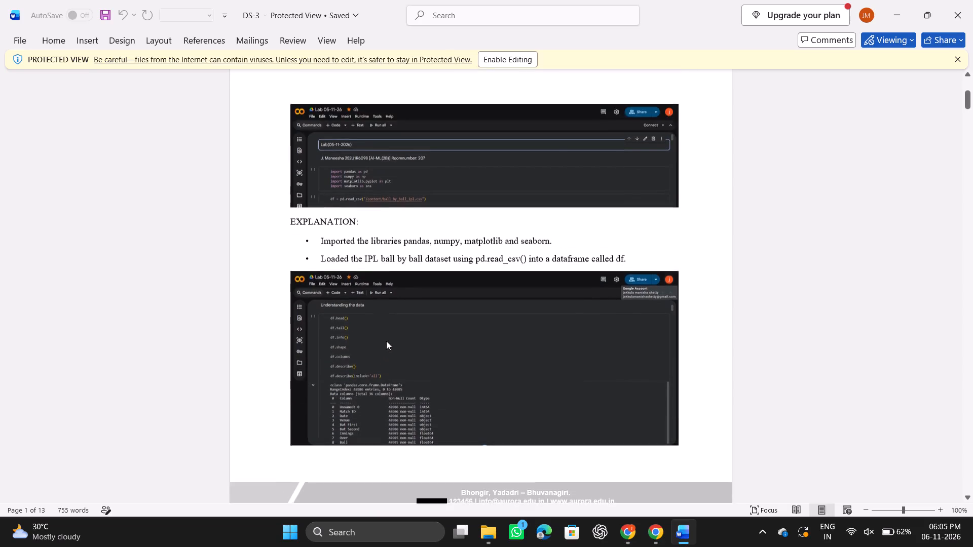
pyautogui.scroll(2, 386, 341)
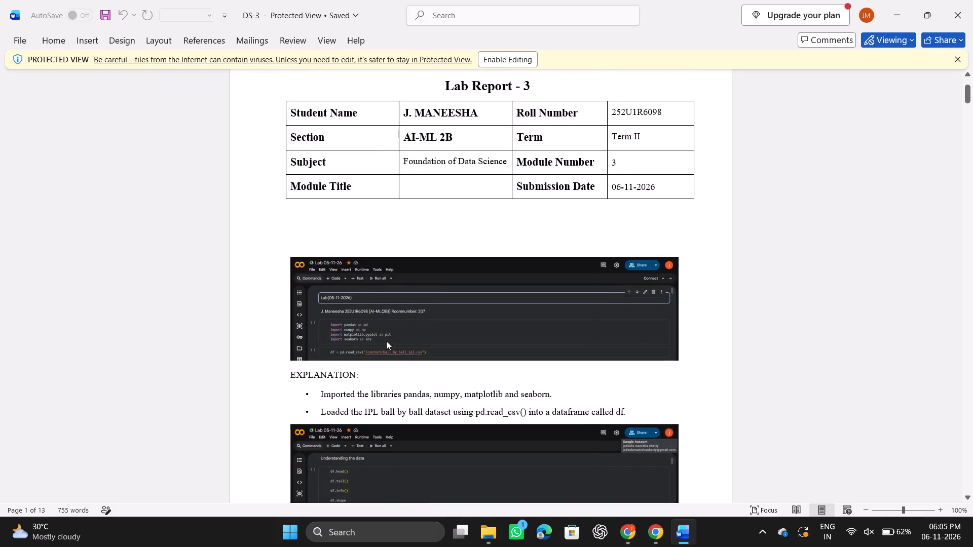
pyautogui.scroll(-1, 386, 341)
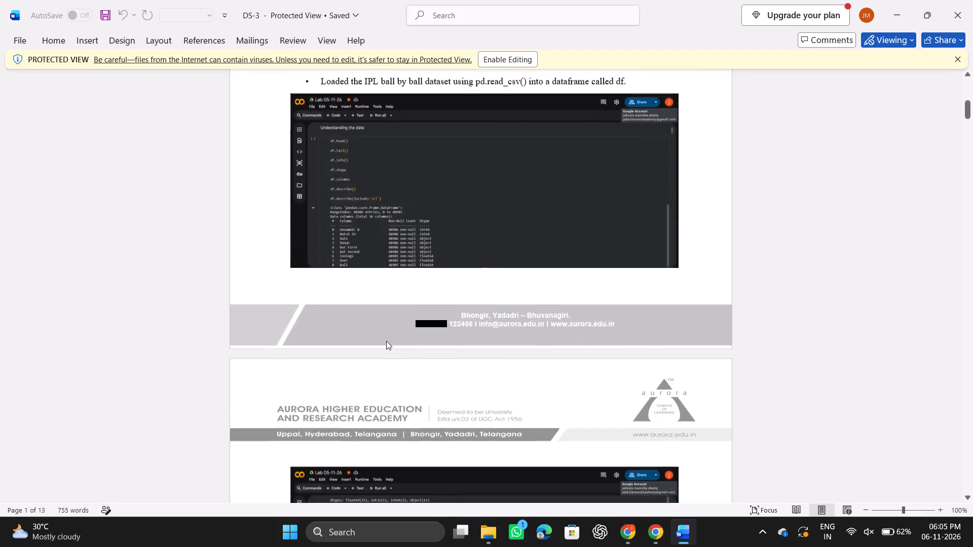
# Review the screenshots and point-wise explanations through the rest of the DS-3 report to its last page, and close the document.
pyautogui.scroll(-4, 386, 341)
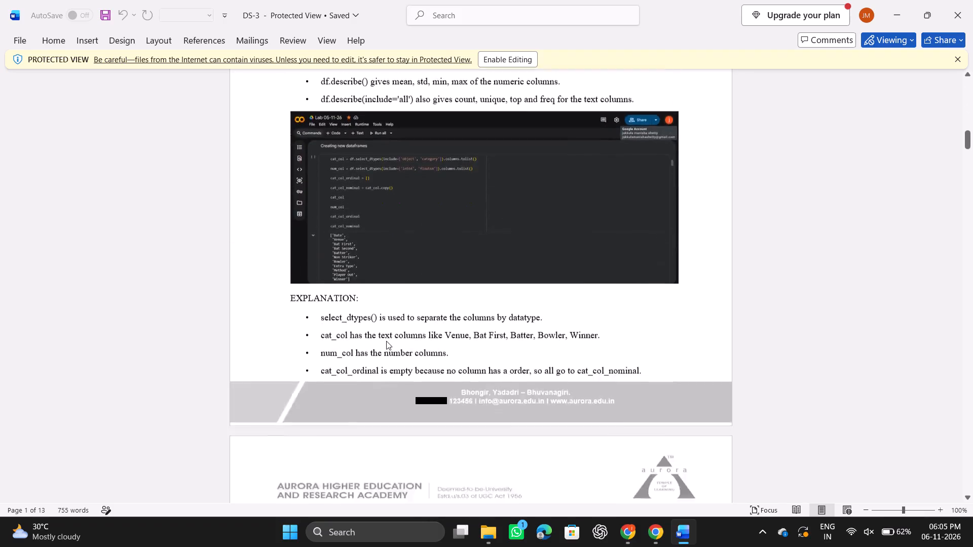
pyautogui.scroll(-2, 386, 341)
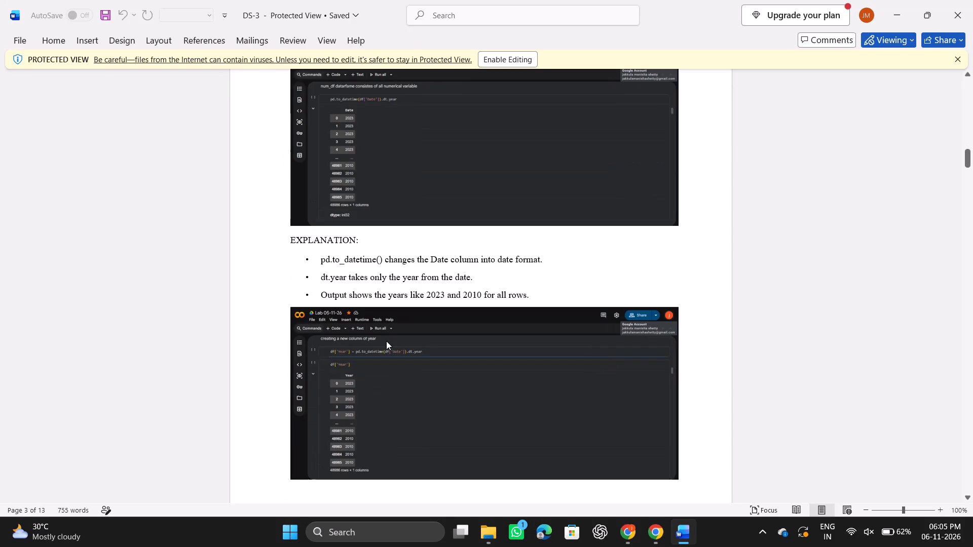
pyautogui.scroll(-1, 386, 341)
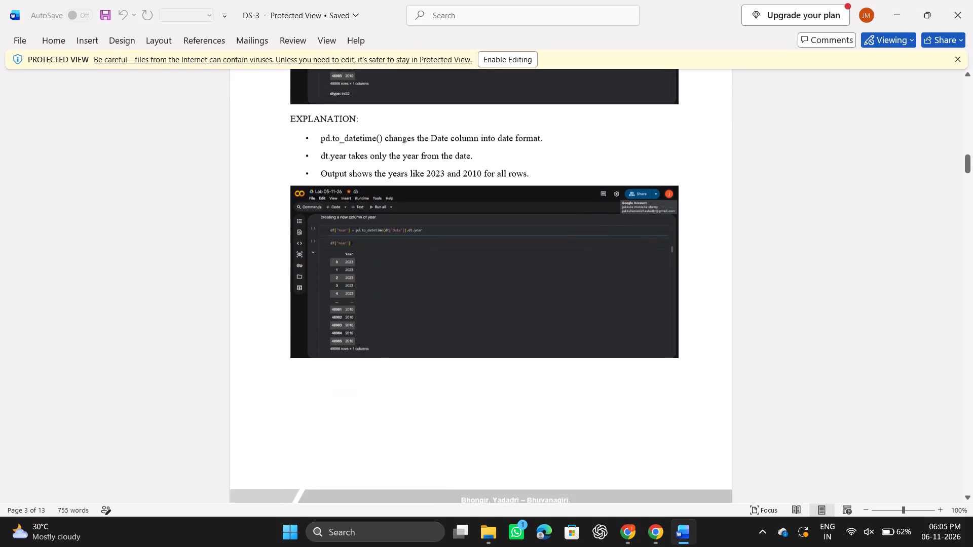
pyautogui.scroll(-4, 386, 341)
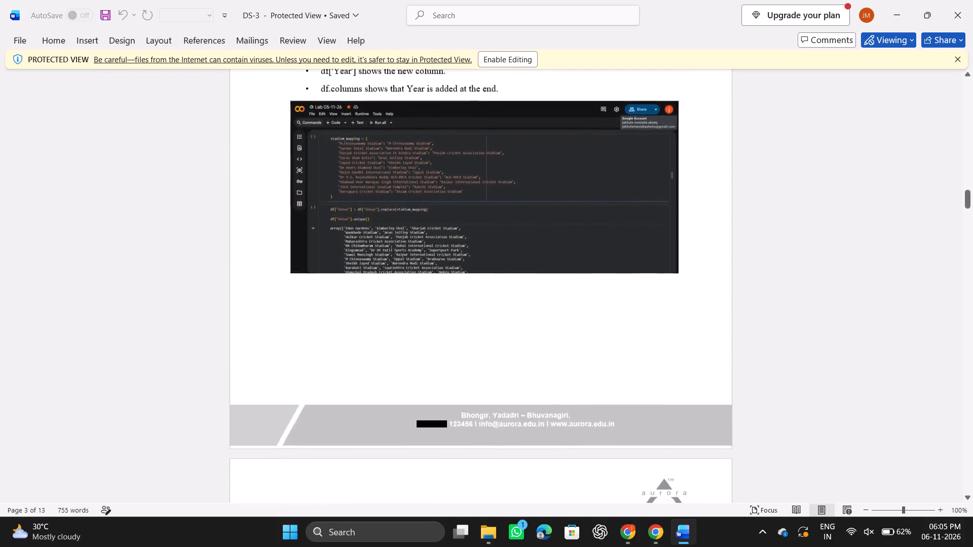
pyautogui.scroll(-4, 386, 341)
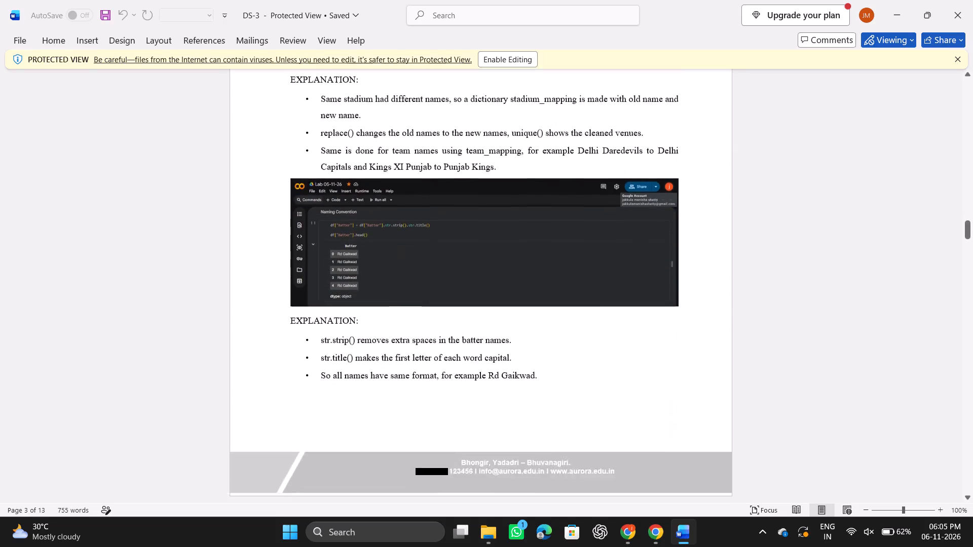
pyautogui.scroll(-5, 386, 341)
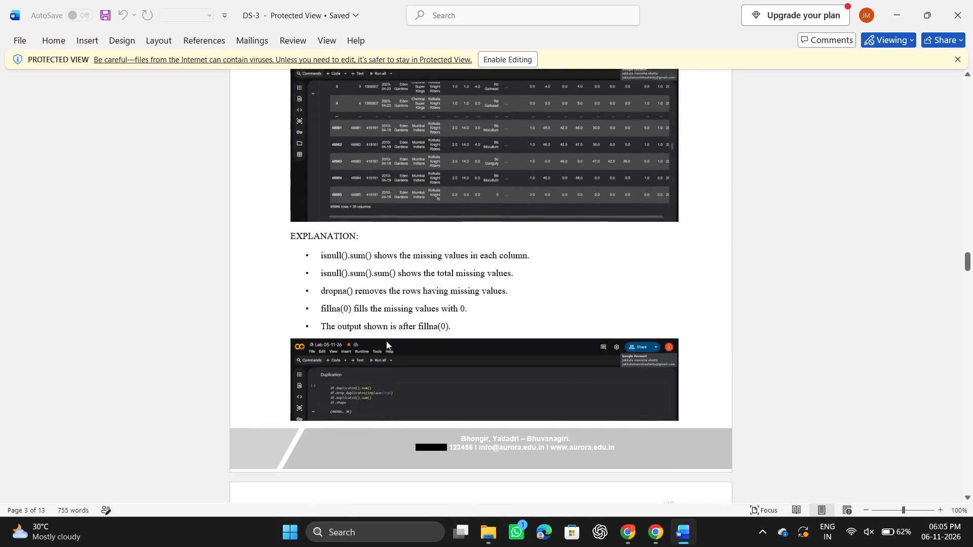
pyautogui.scroll(-4, 386, 341)
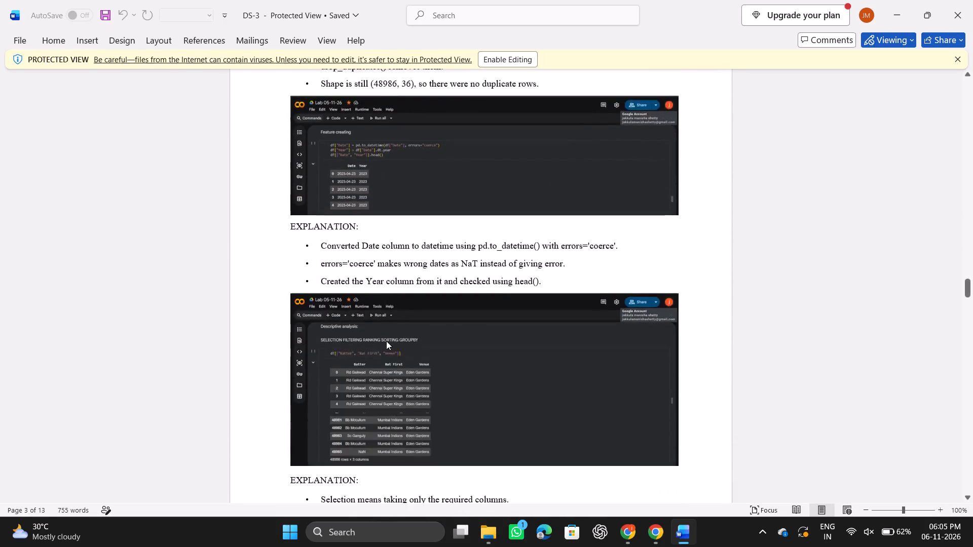
pyautogui.scroll(-7, 386, 341)
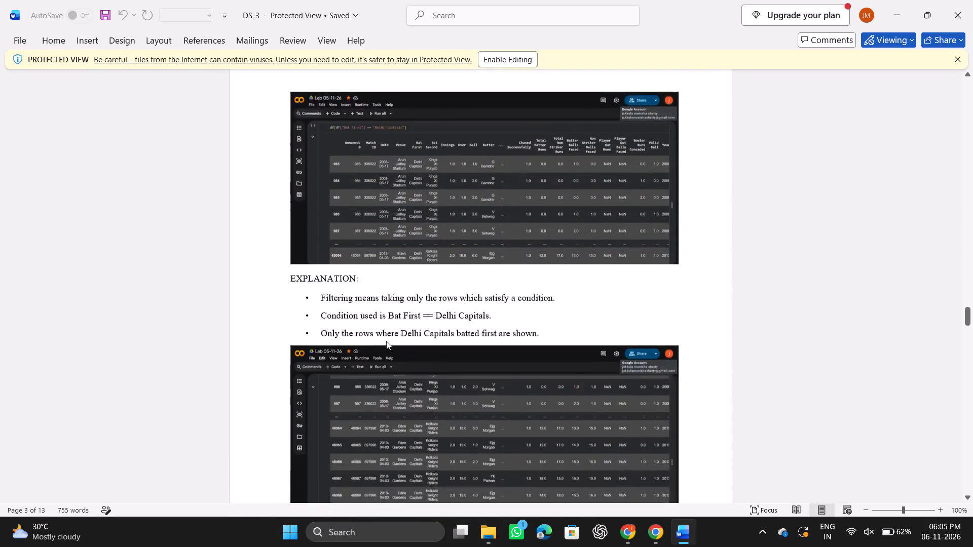
pyautogui.scroll(-6, 386, 341)
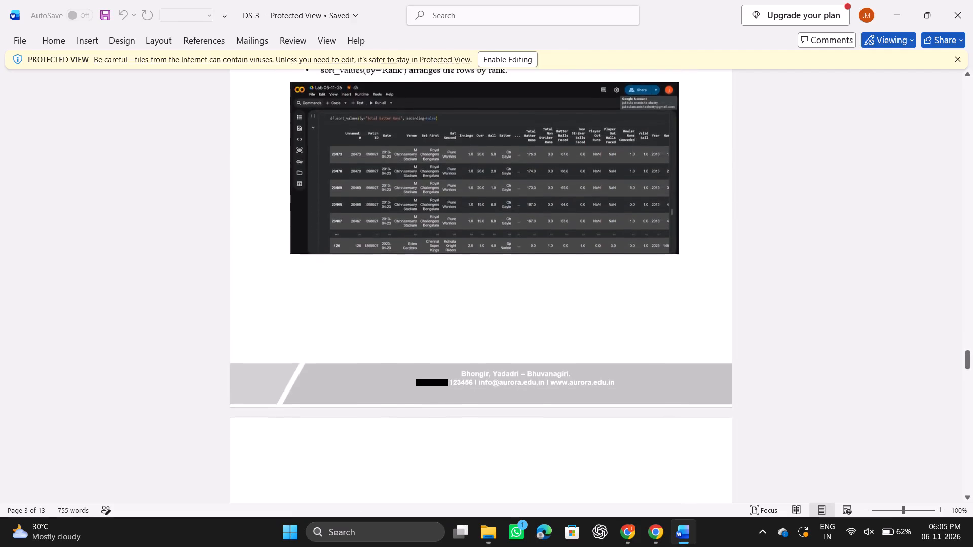
pyautogui.scroll(-5, 386, 341)
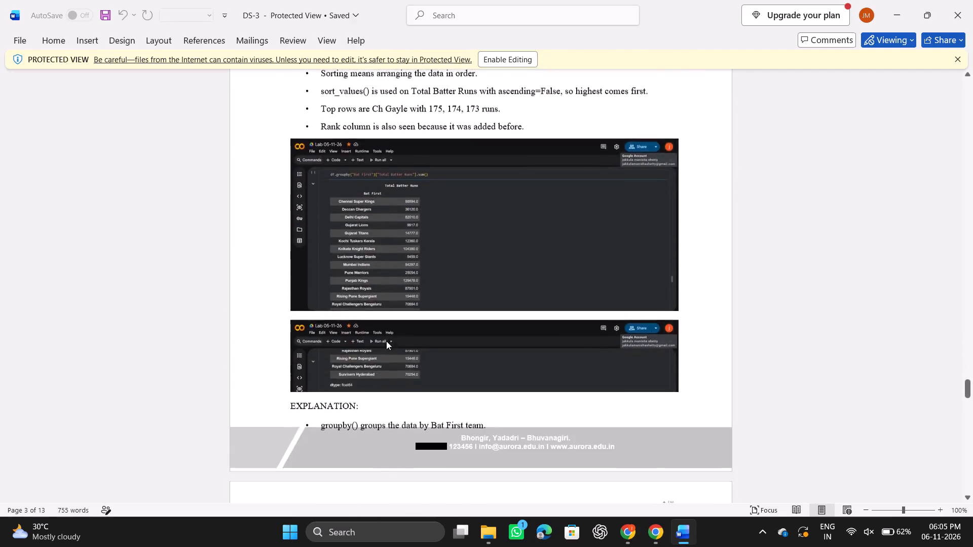
pyautogui.scroll(-5, 386, 341)
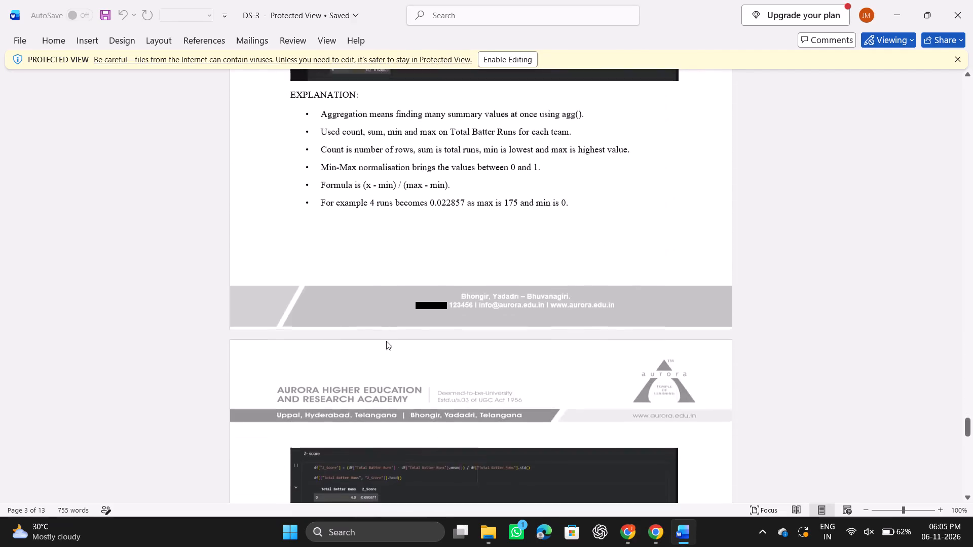
pyautogui.scroll(-3, 386, 341)
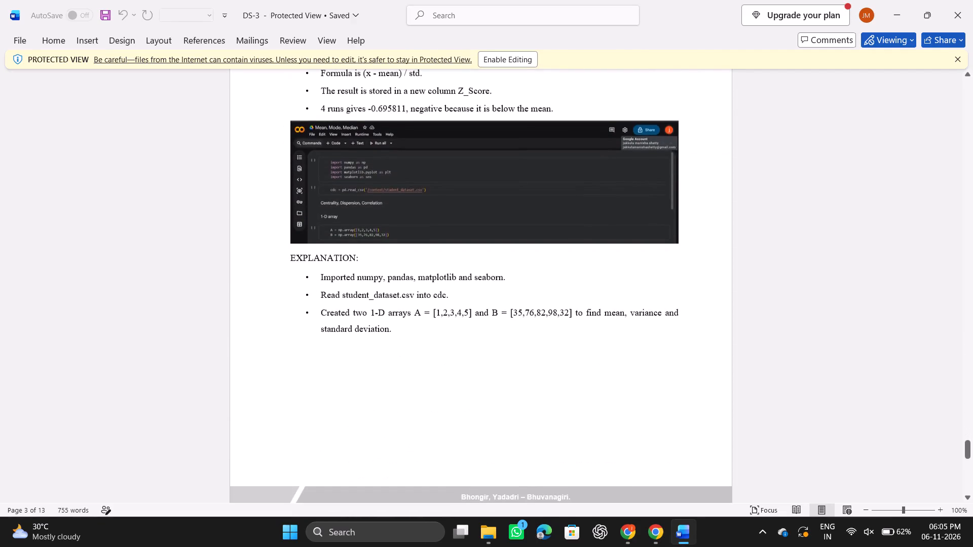
pyautogui.scroll(-6, 386, 341)
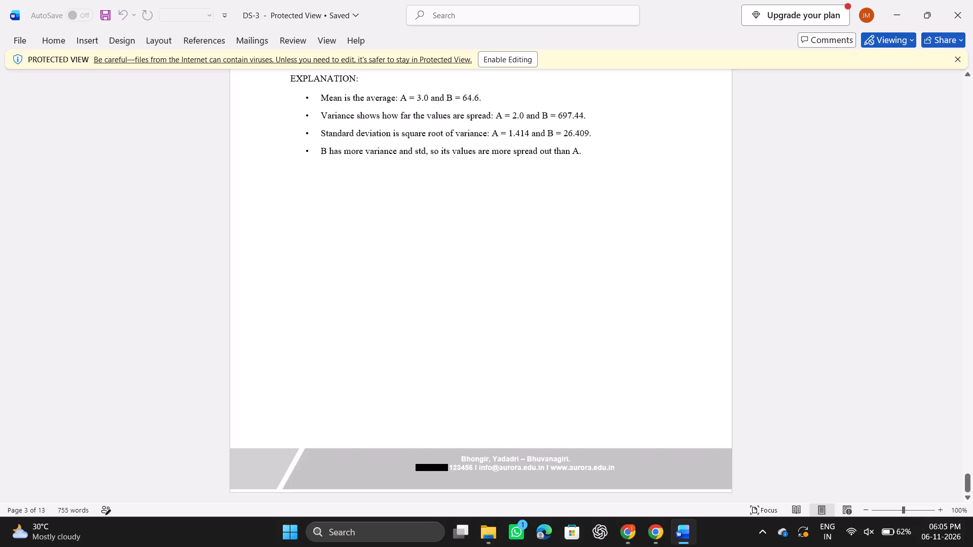
pyautogui.scroll(1, 386, 341)
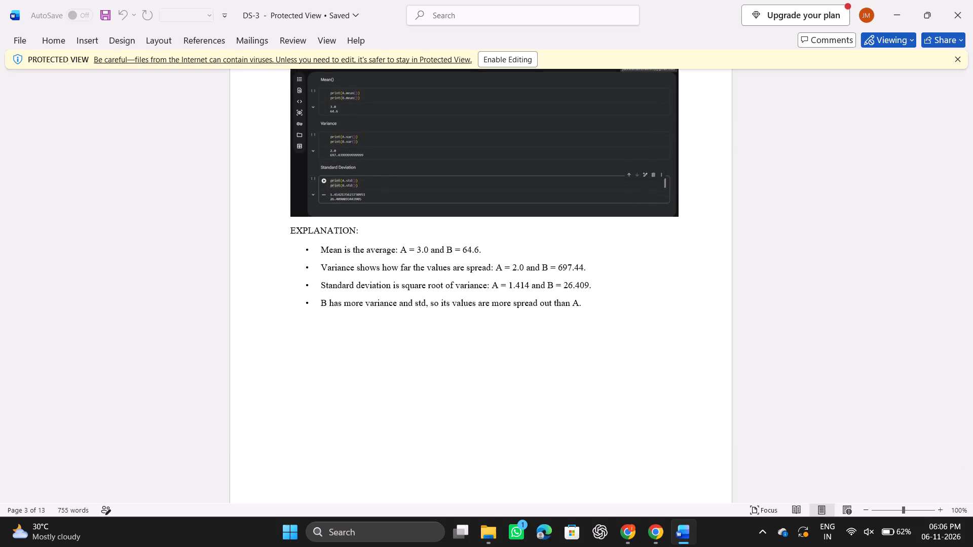
pyautogui.click(950, 21)
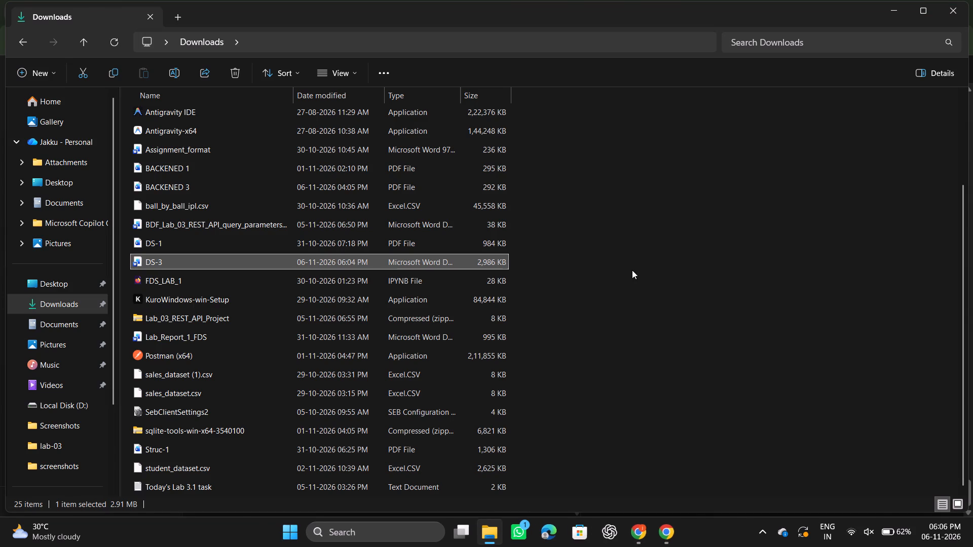
# Reopen the DS-3 document from the Downloads folder in Word and enable editing.
pyautogui.doubleClick(272, 257)
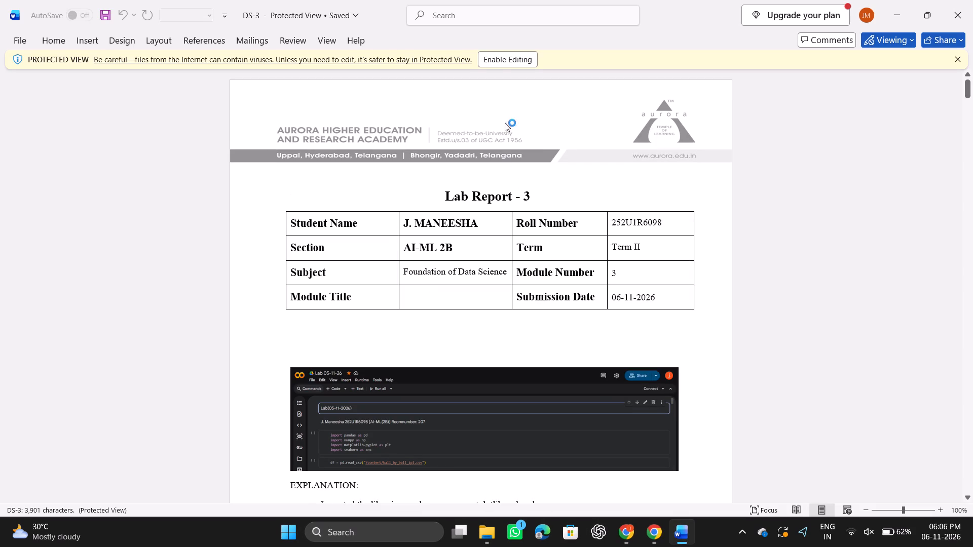
pyautogui.click(500, 58)
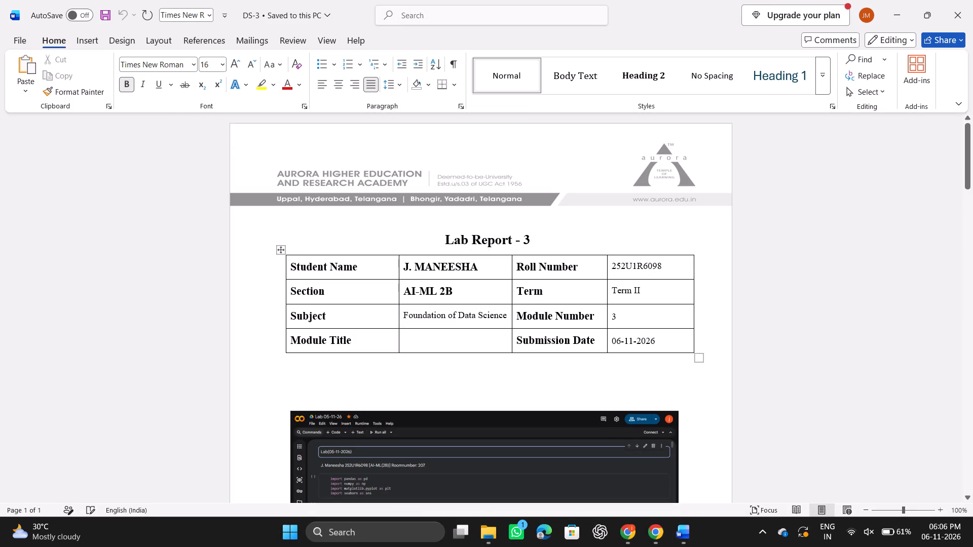
# Place the text cursor in the empty Module Title cell of the lab report's header table.
pyautogui.click(418, 341)
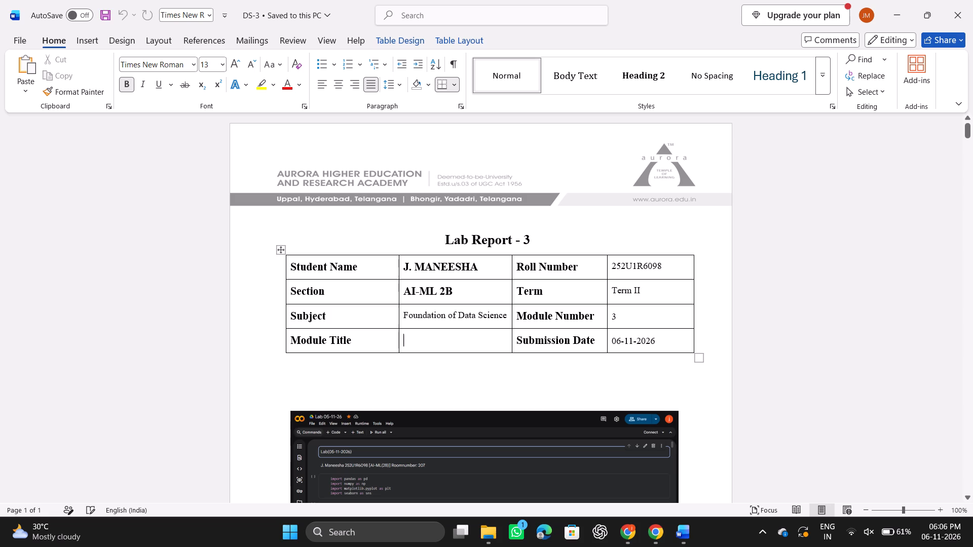
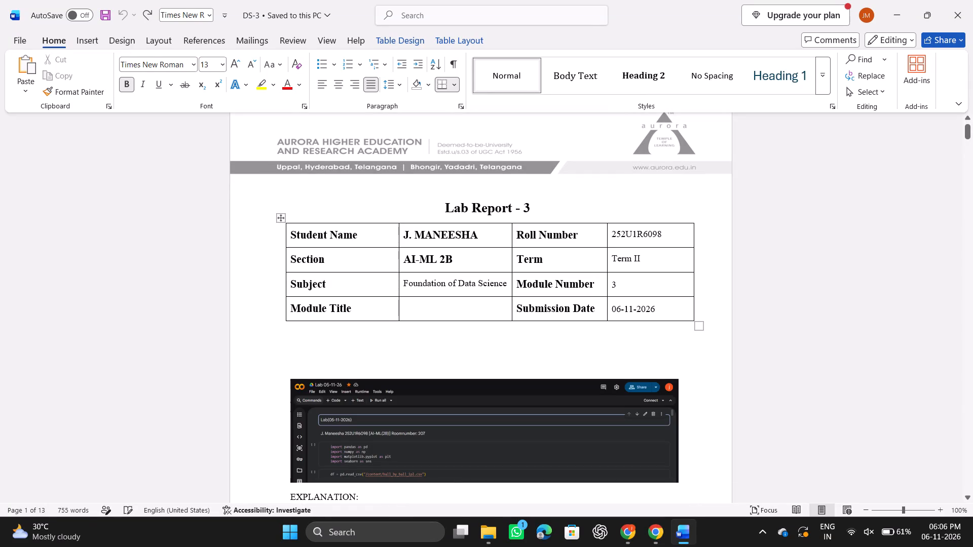
# Paste the copied list of three module topics into the Module Title cell as non-bold text at font size 10.
pyautogui.click(222, 59)
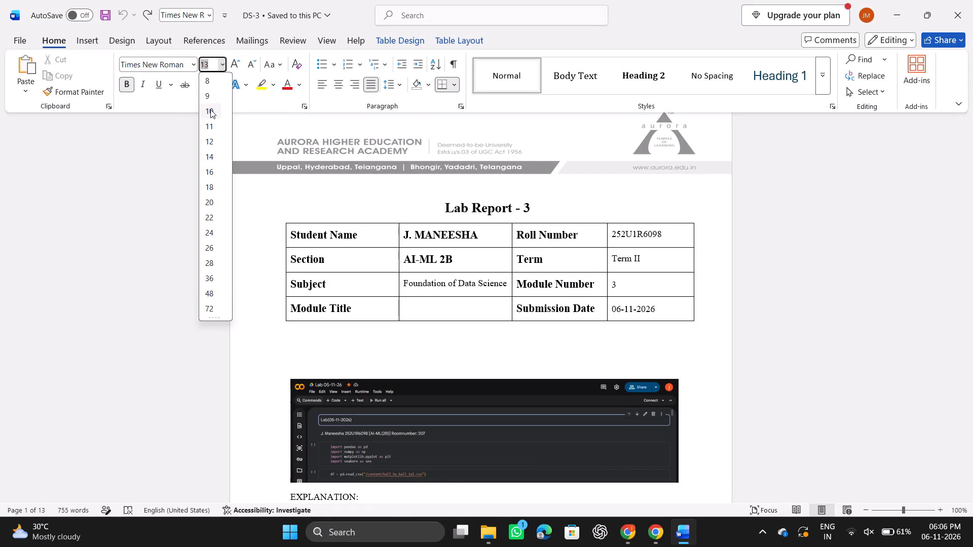
pyautogui.click(209, 111)
pyautogui.click(130, 85)
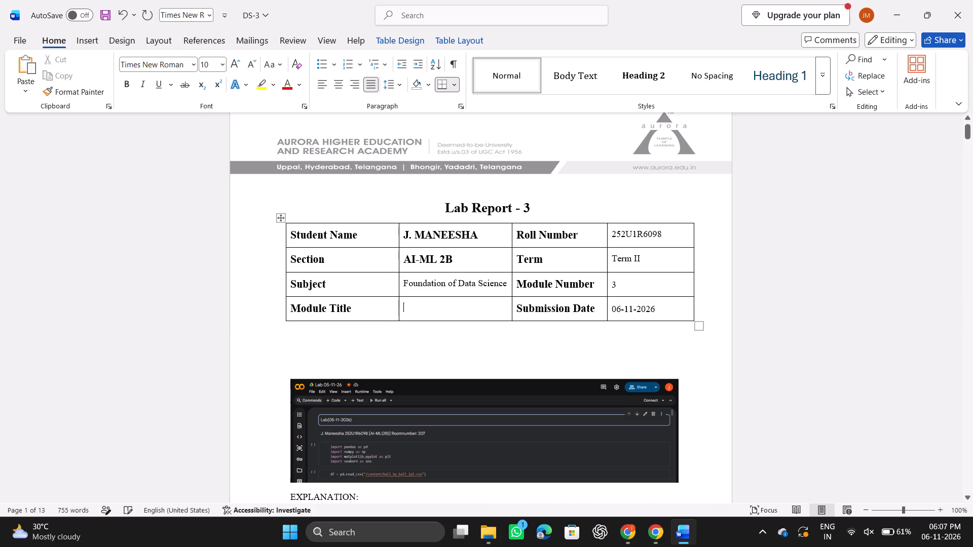
pyautogui.hotkey('ctrl', 'v')
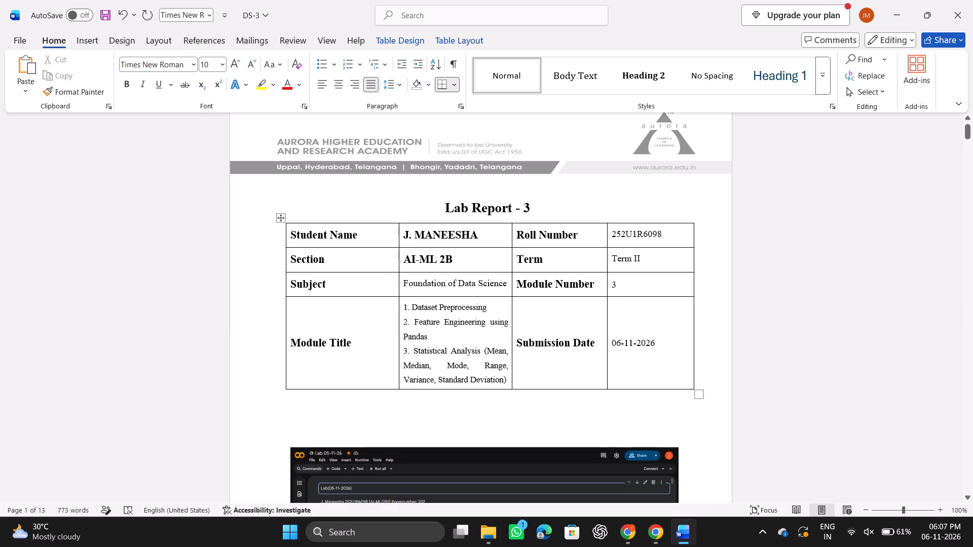
# Turn the numbered topics in the Module Title cell into one comma-separated line by removing the numbers and line breaks.
pyautogui.click(415, 351)
pyautogui.press('BackSpace')
pyautogui.press('BackSpace')
pyautogui.press('BackSpace')
pyautogui.press('BackSpace')
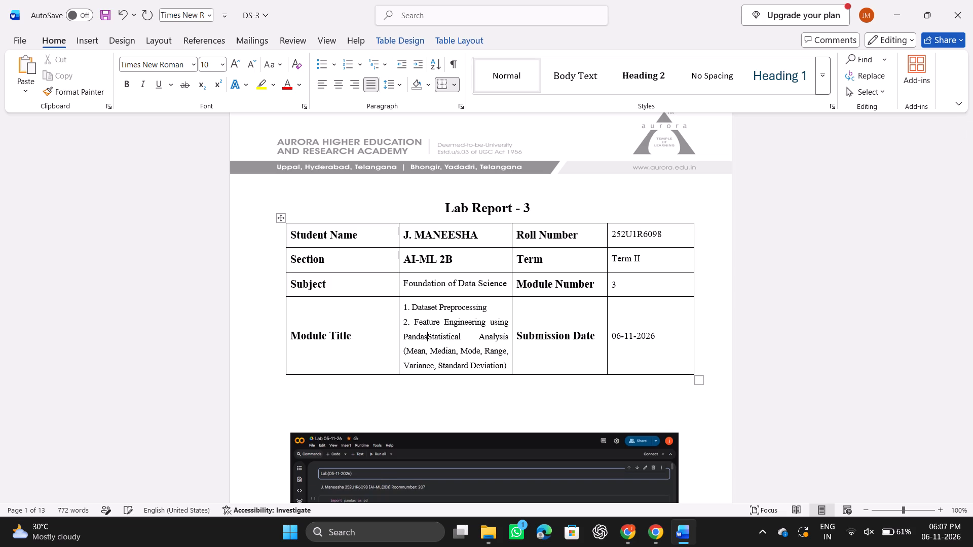
pyautogui.write(',')
pyautogui.press('space')
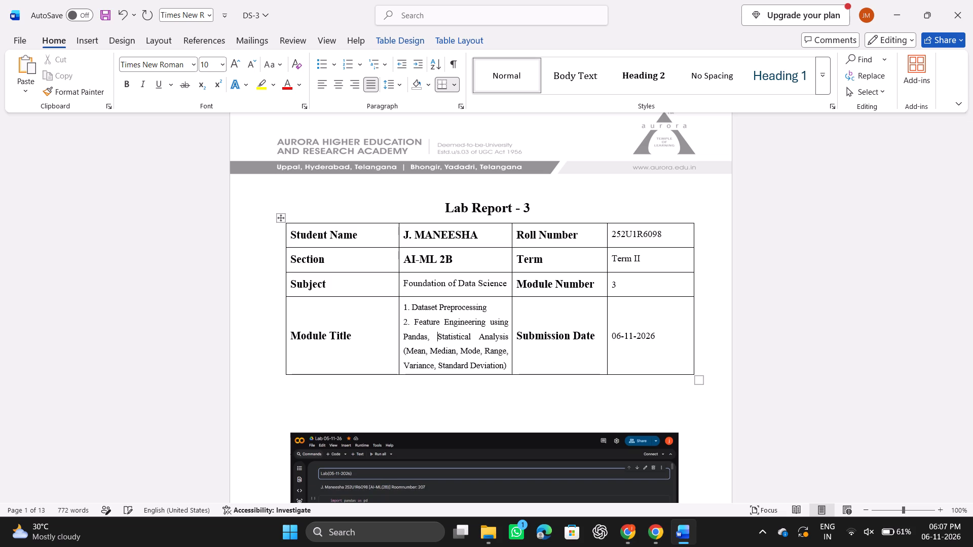
pyautogui.click(414, 322)
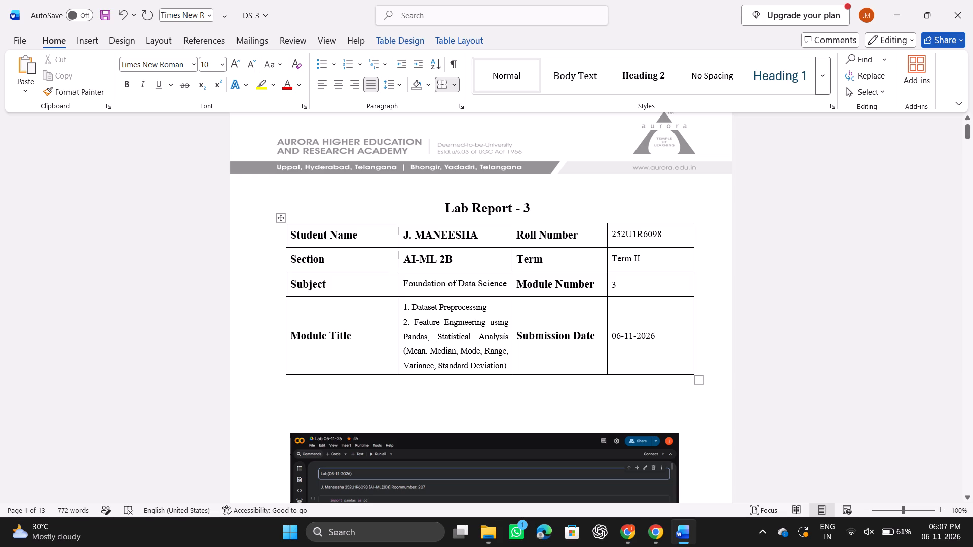
pyautogui.press('BackSpace')
pyautogui.press('BackSpace')
pyautogui.press('BackSpace')
pyautogui.press('BackSpace')
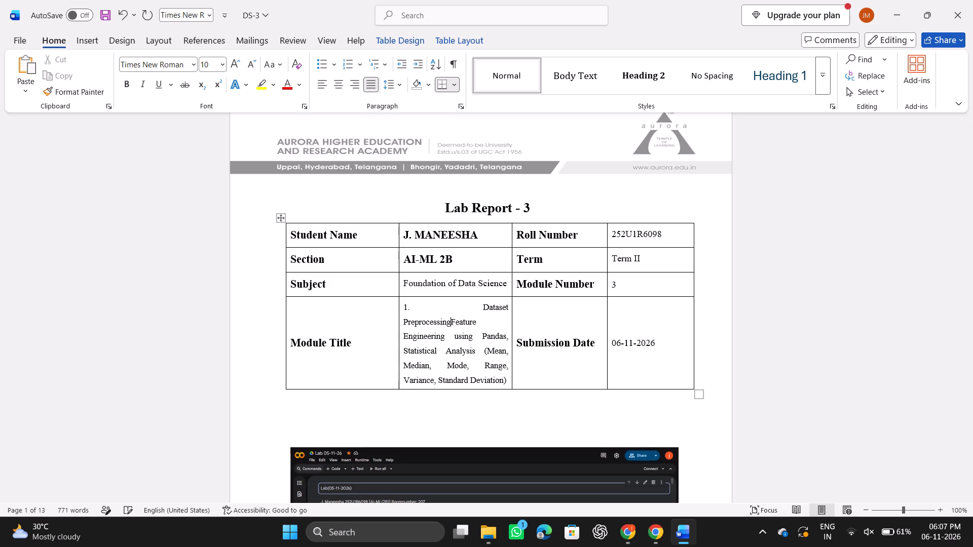
pyautogui.write(',')
pyautogui.press('space')
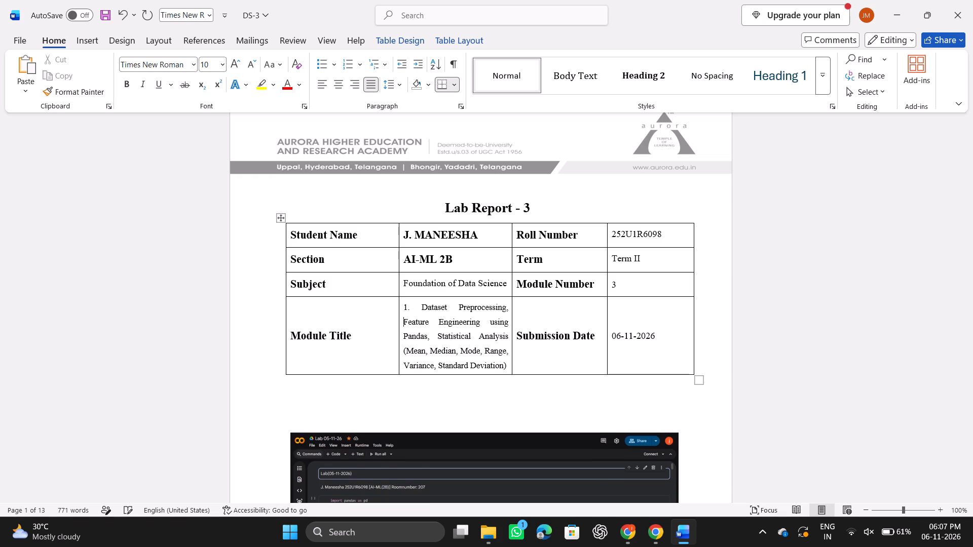
pyautogui.click(423, 306)
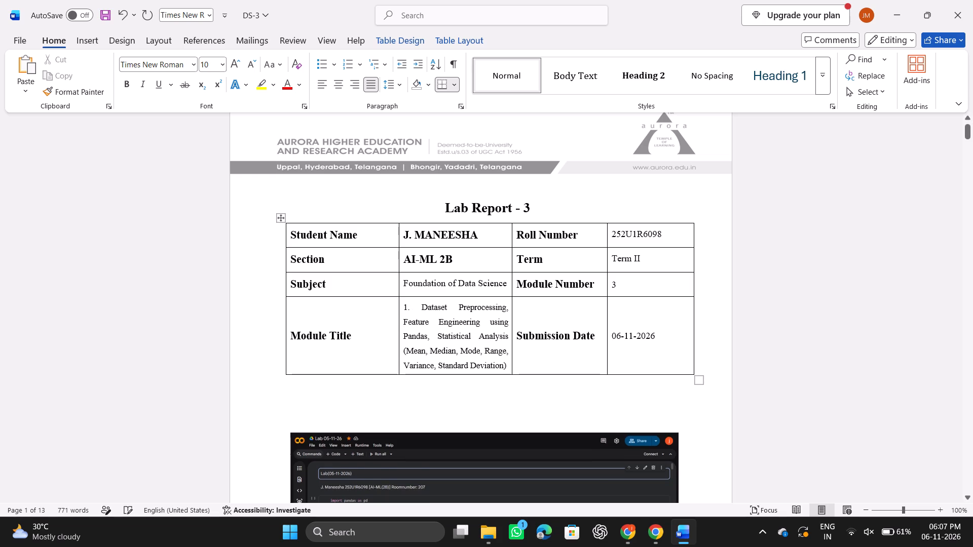
pyautogui.press('BackSpace')
pyautogui.press('BackSpace')
pyautogui.press('BackSpace')
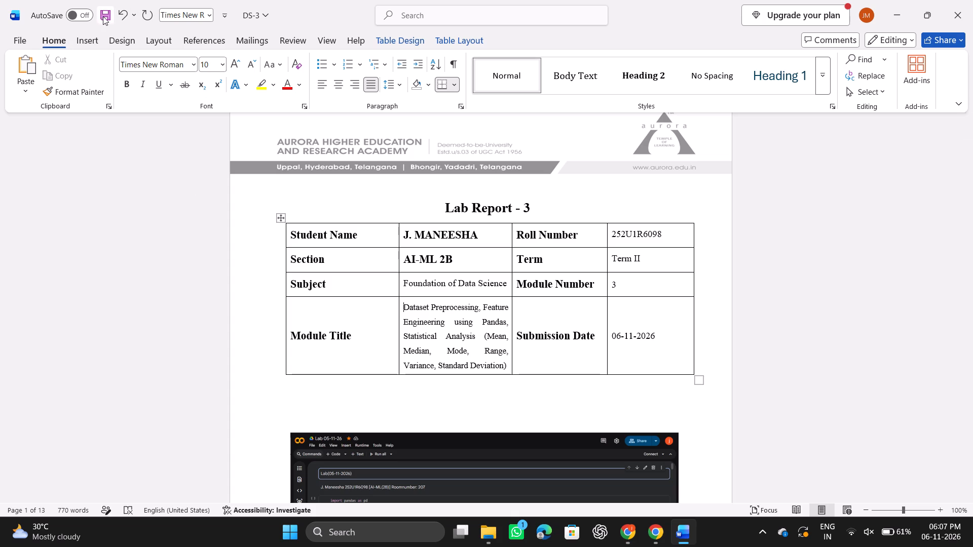
# Start saving a copy of the DS-3 report as a Word document on Local Disk (D:).
pyautogui.click(20, 38)
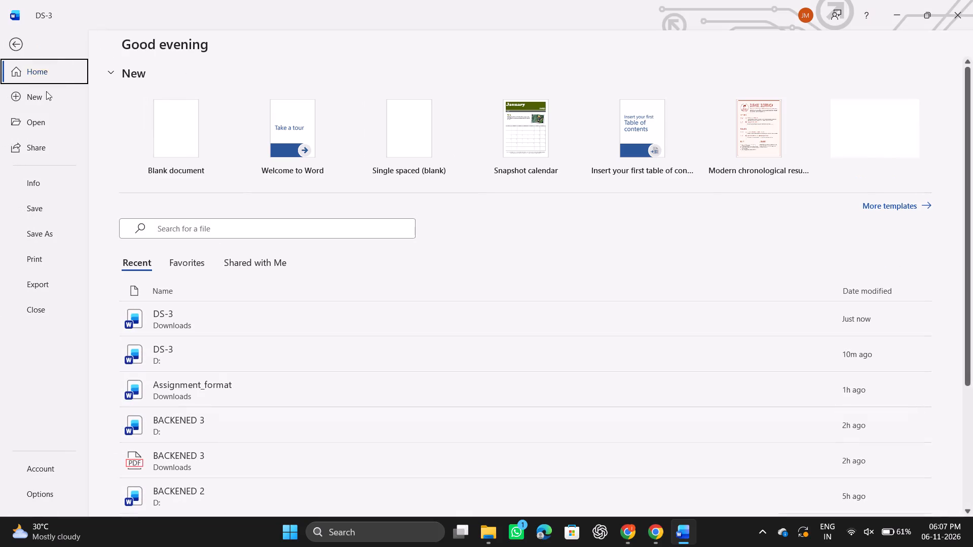
pyautogui.click(40, 230)
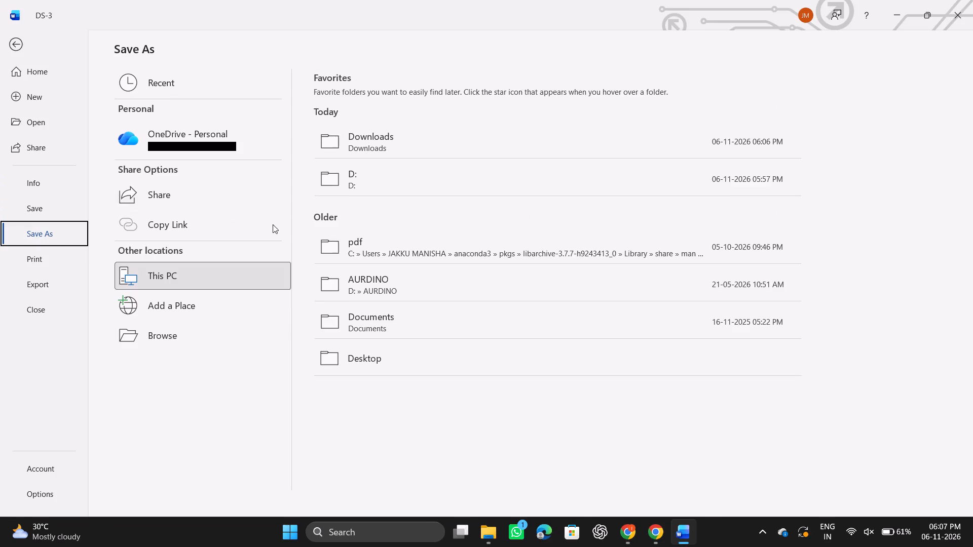
pyautogui.click(371, 186)
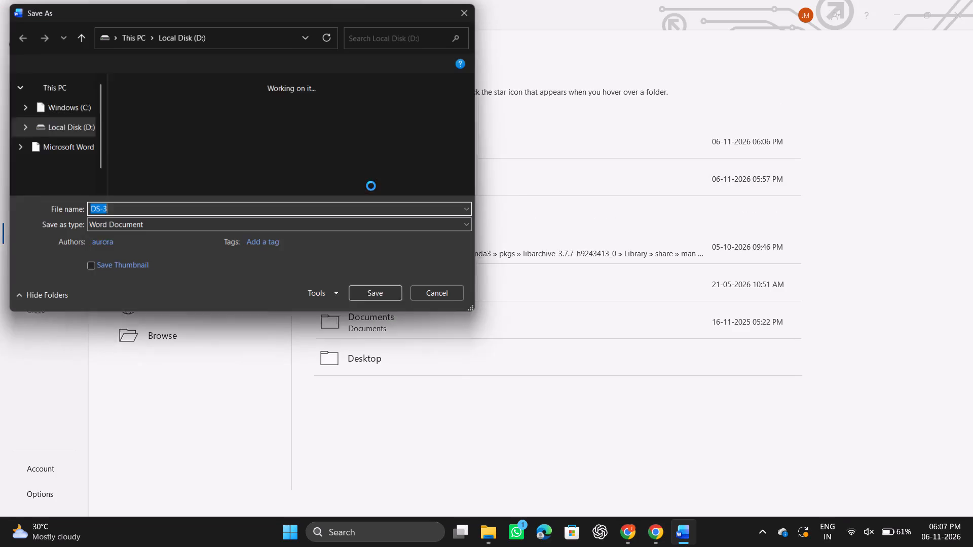
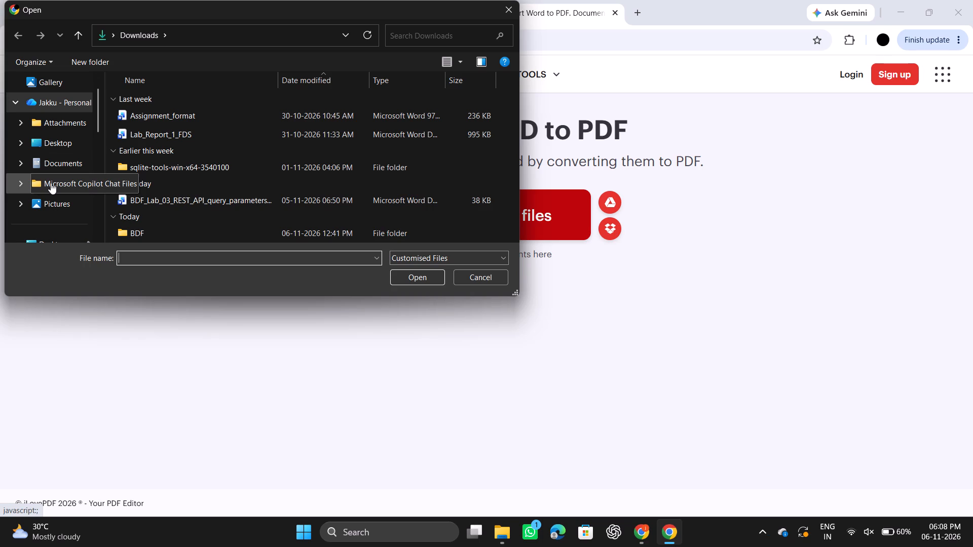
# Load the DS-3 Word document from Local Disk (D:) into the iLovePDF Word to PDF converter.
pyautogui.scroll(-1, 59, 210)
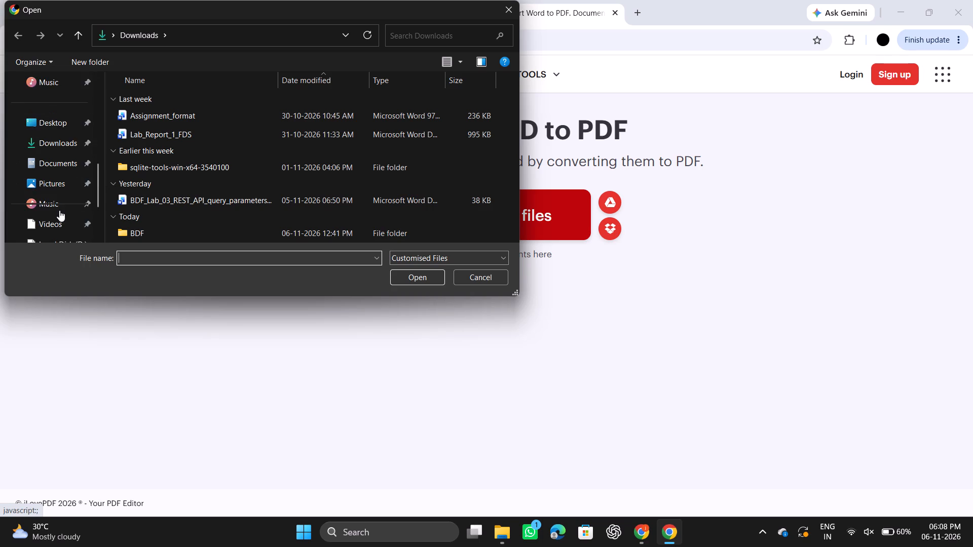
pyautogui.click(61, 181)
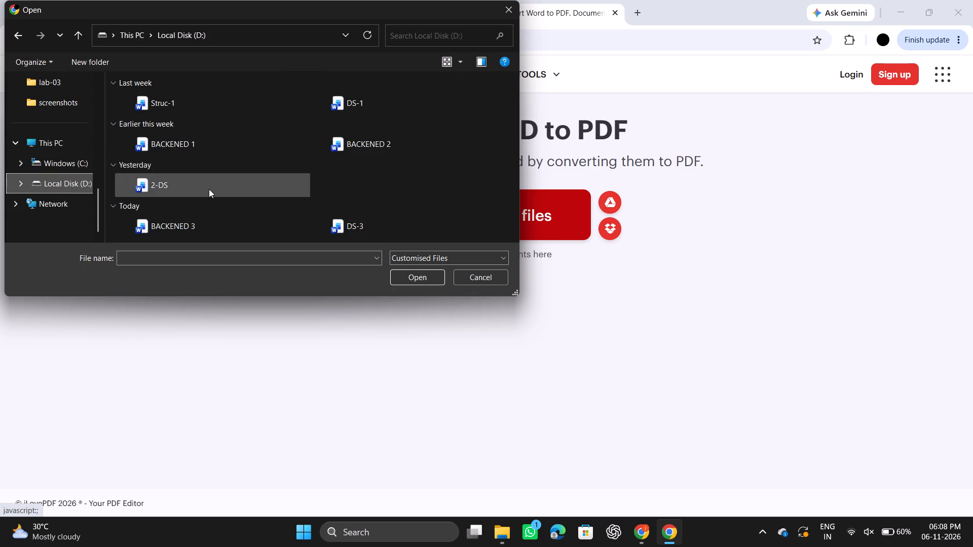
pyautogui.scroll(-1, 209, 189)
pyautogui.click(345, 222)
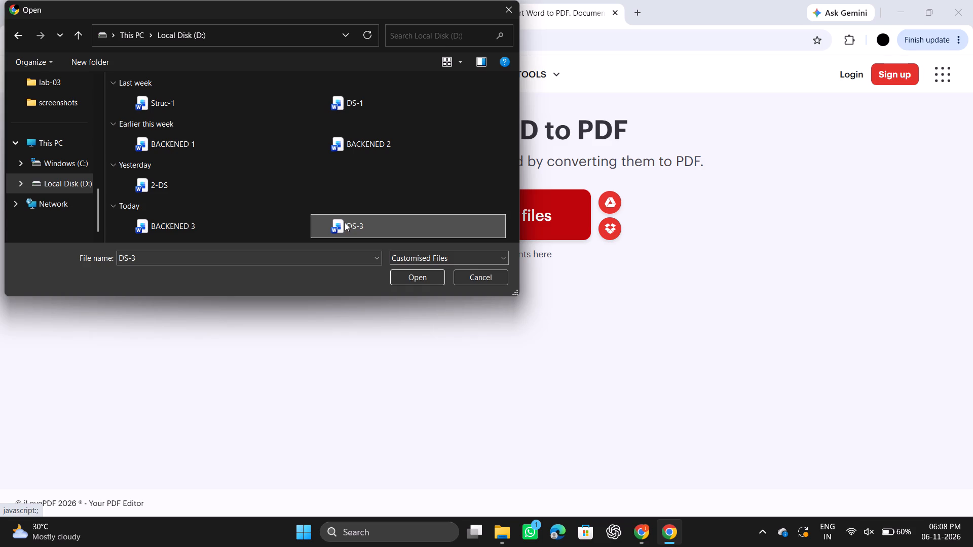
pyautogui.click(359, 223)
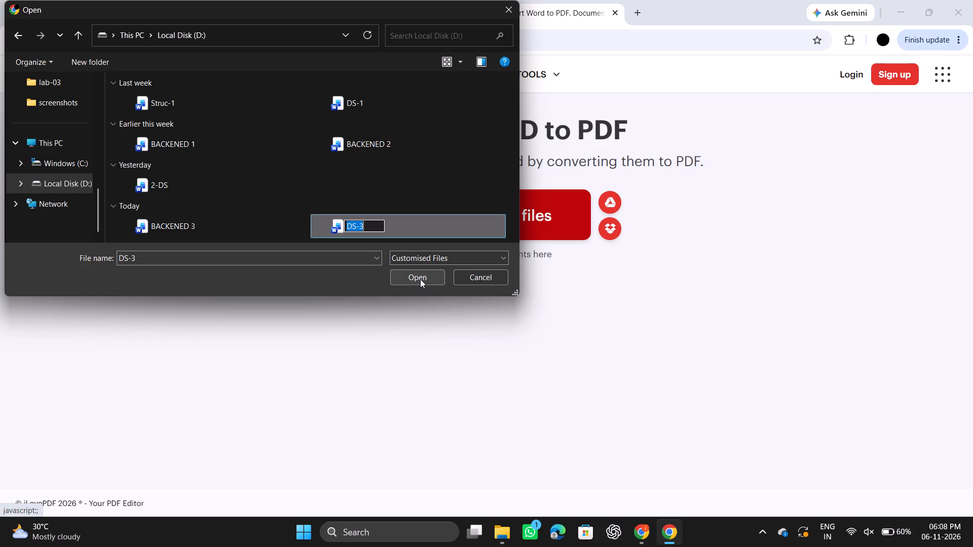
pyautogui.click(420, 279)
pyautogui.click(420, 279)
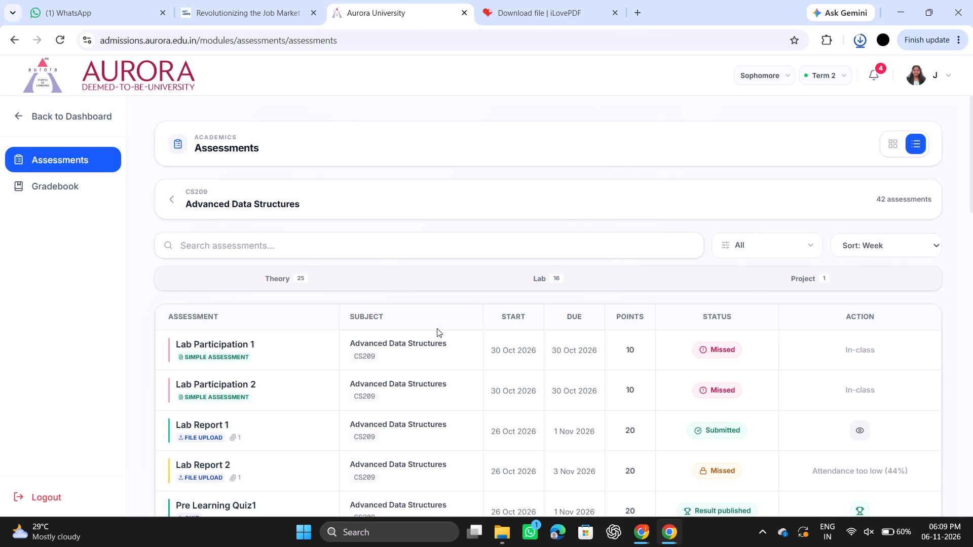
pyautogui.click(175, 198)
pyautogui.scroll(-1, 573, 343)
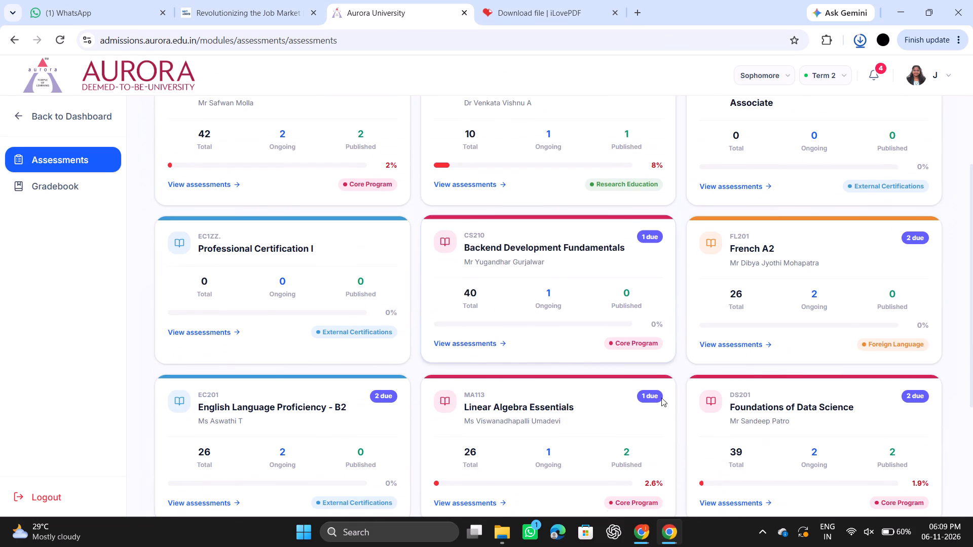
pyautogui.scroll(-1, 725, 497)
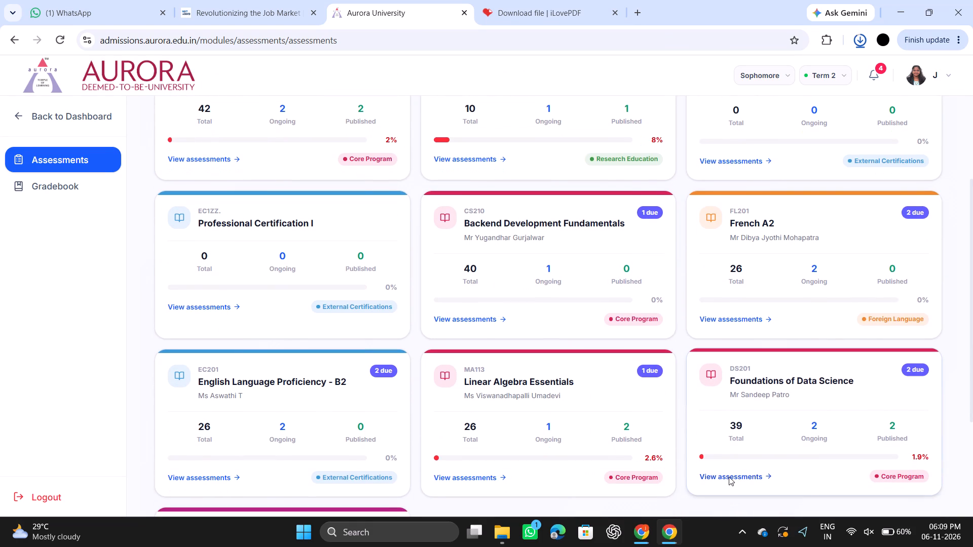
pyautogui.click(729, 477)
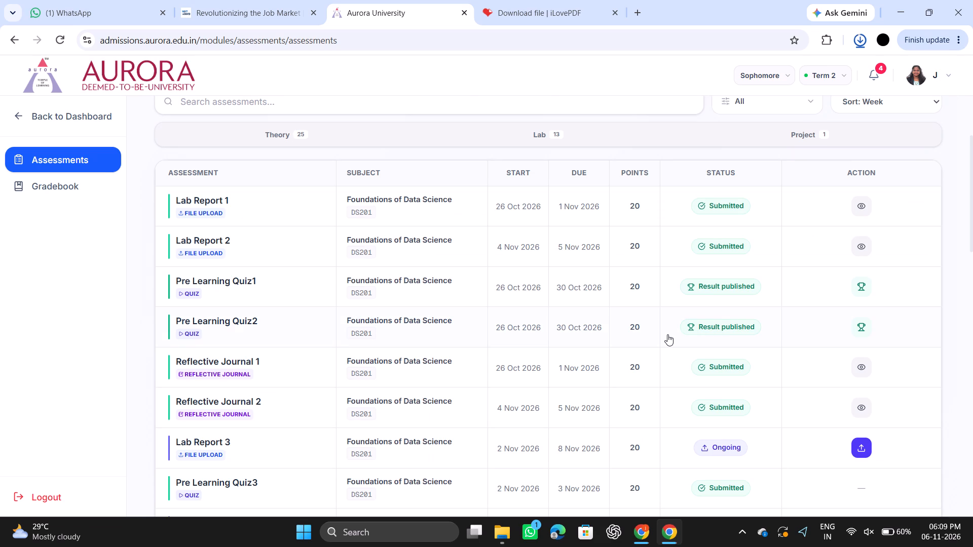
# Upload the DS-3 PDF from the Downloads folder as the submission for Lab Report 3.
pyautogui.click(863, 449)
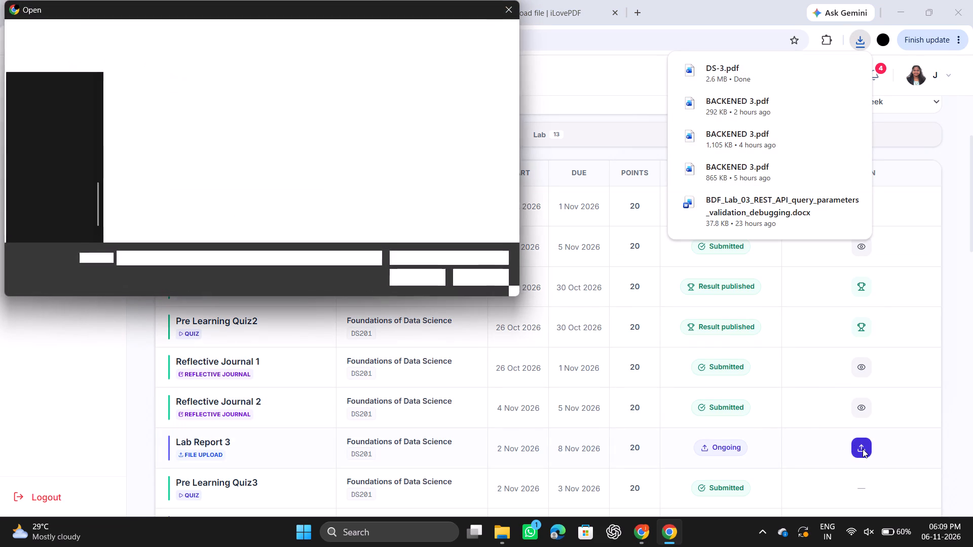
pyautogui.scroll(1, 63, 168)
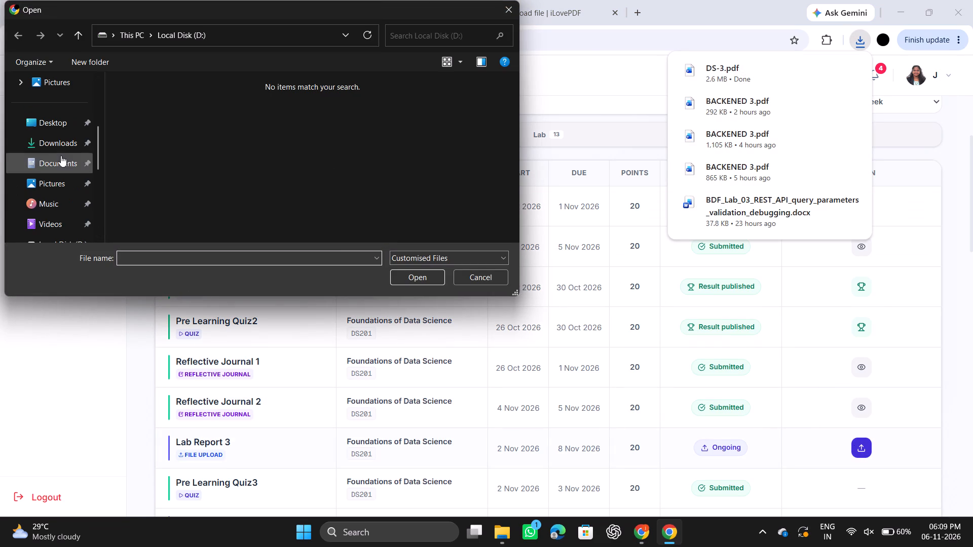
pyautogui.click(57, 141)
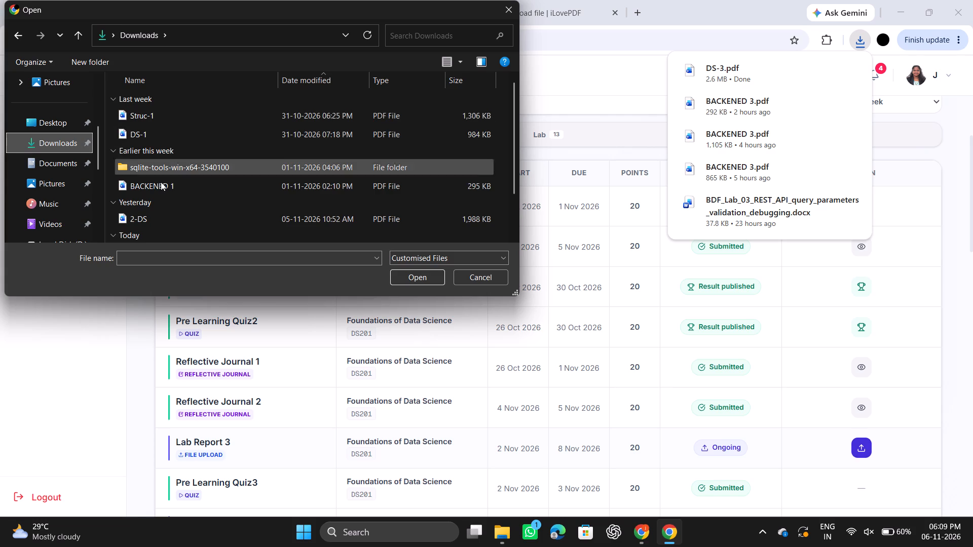
pyautogui.scroll(-2, 163, 187)
pyautogui.click(168, 229)
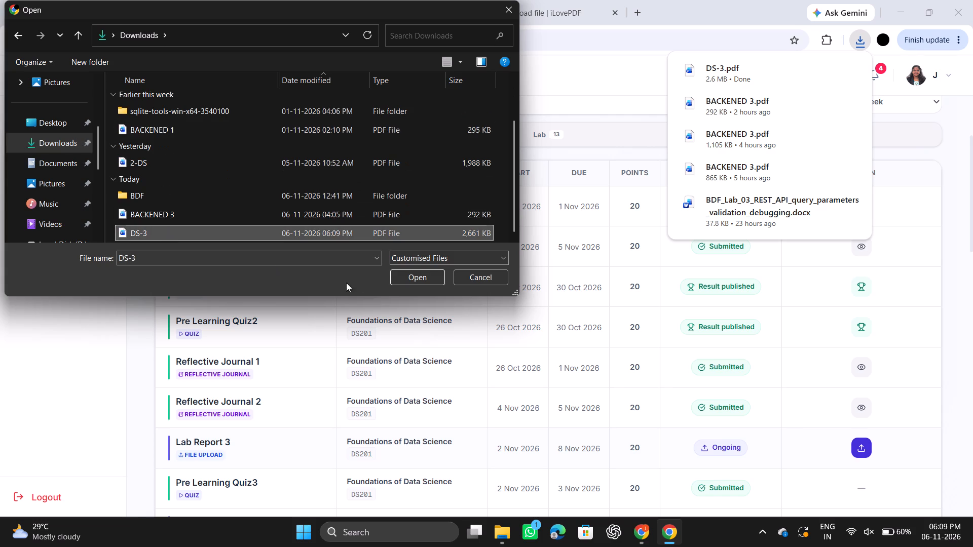
pyautogui.click(408, 275)
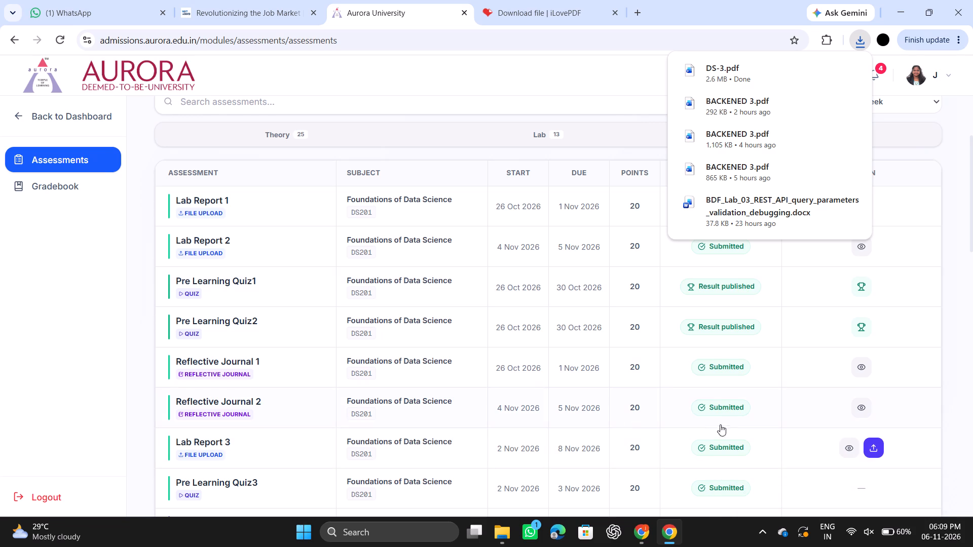
# Open the Lab Report 3 submission details and view the uploaded file.
pyautogui.click(724, 440)
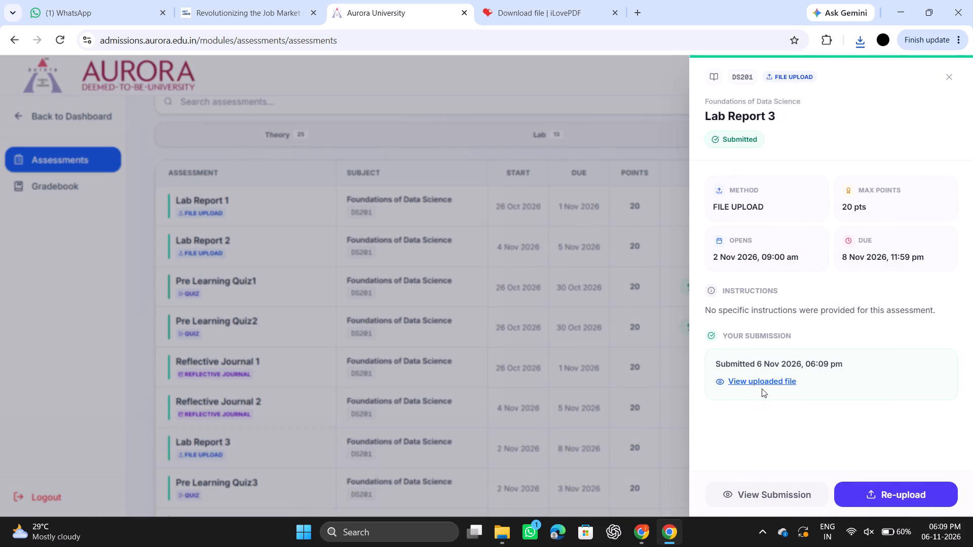
pyautogui.click(763, 381)
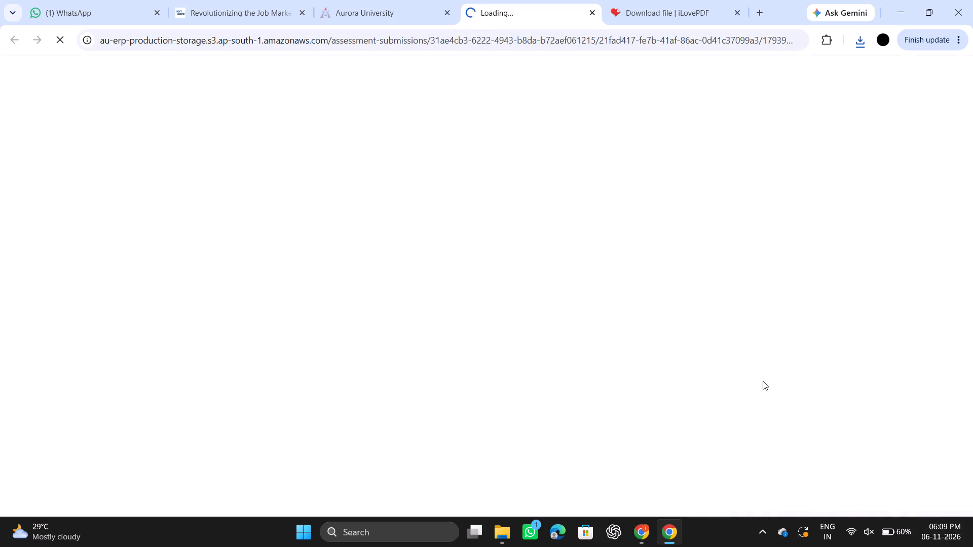
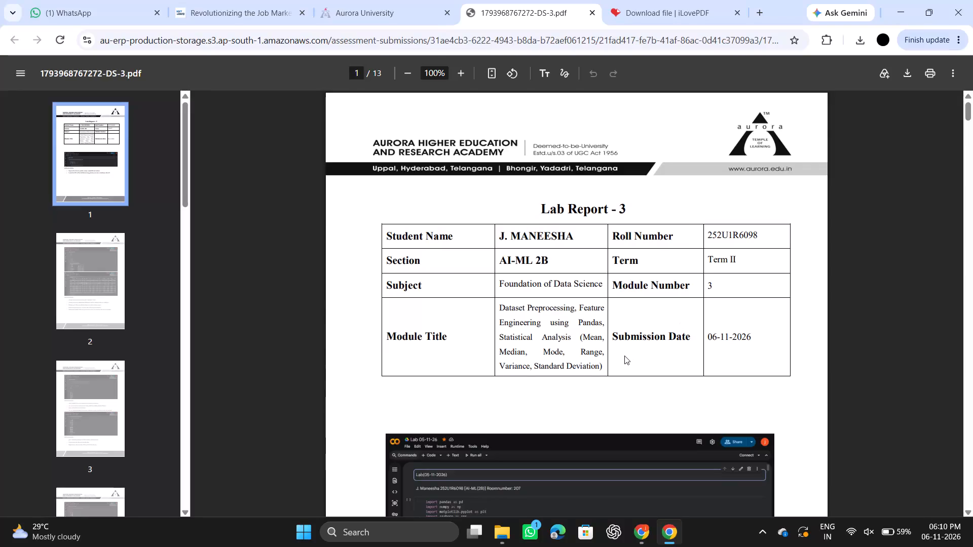
# Review the pages of the uploaded DS-3 PDF from the first page onward, checking the header table, screenshots and explanations.
pyautogui.scroll(-3, 624, 356)
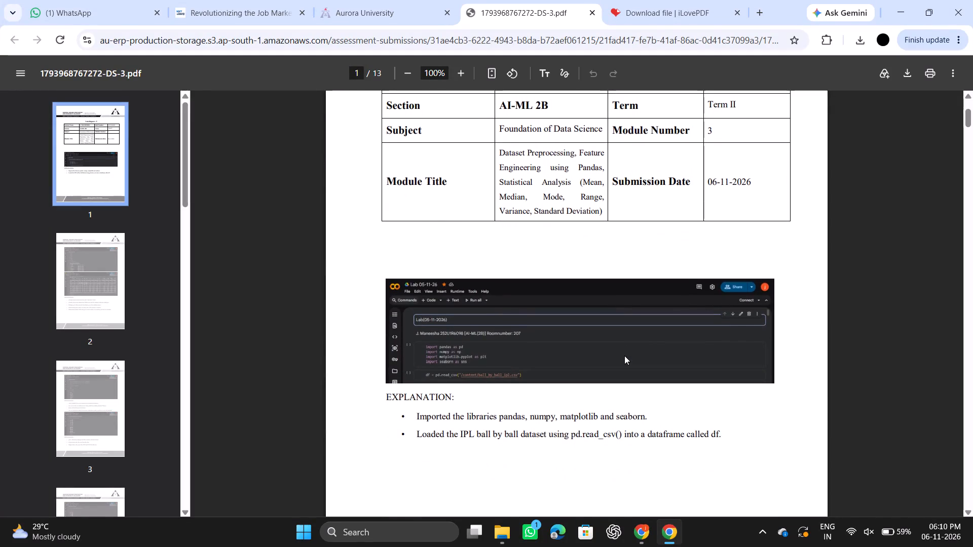
pyautogui.scroll(-14, 624, 356)
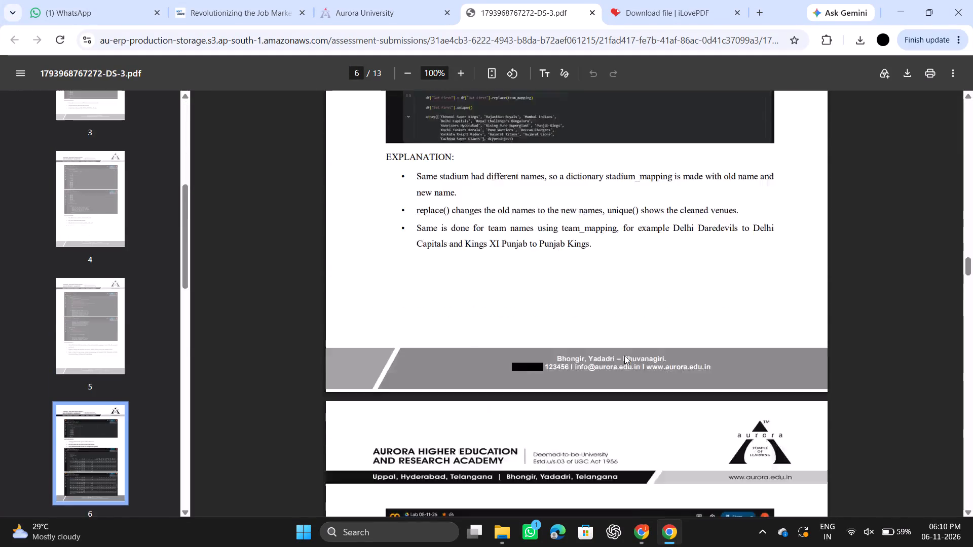
# Review the remaining pages of the uploaded DS-3 PDF through the last page, then close it and the Lab Report 3 details.
pyautogui.scroll(-4, 624, 356)
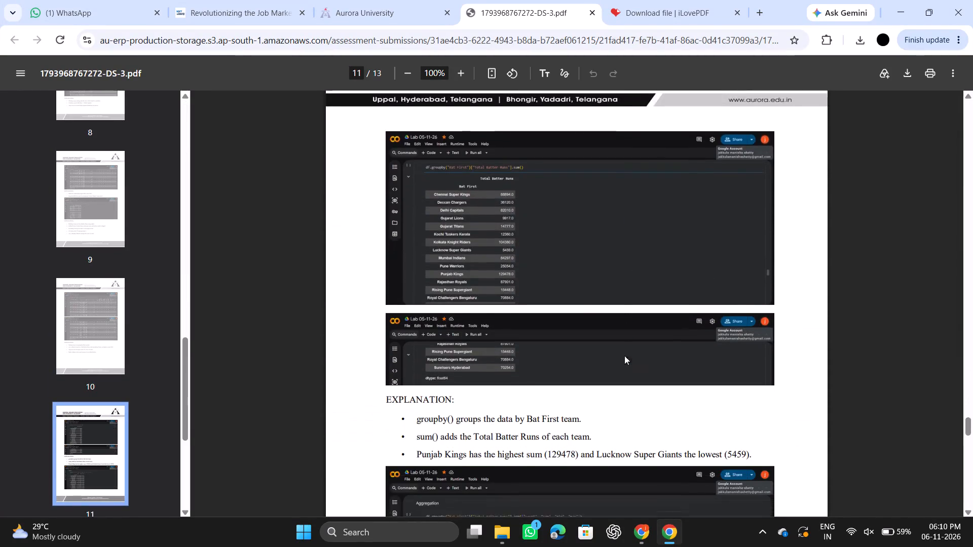
pyautogui.scroll(-2, 624, 356)
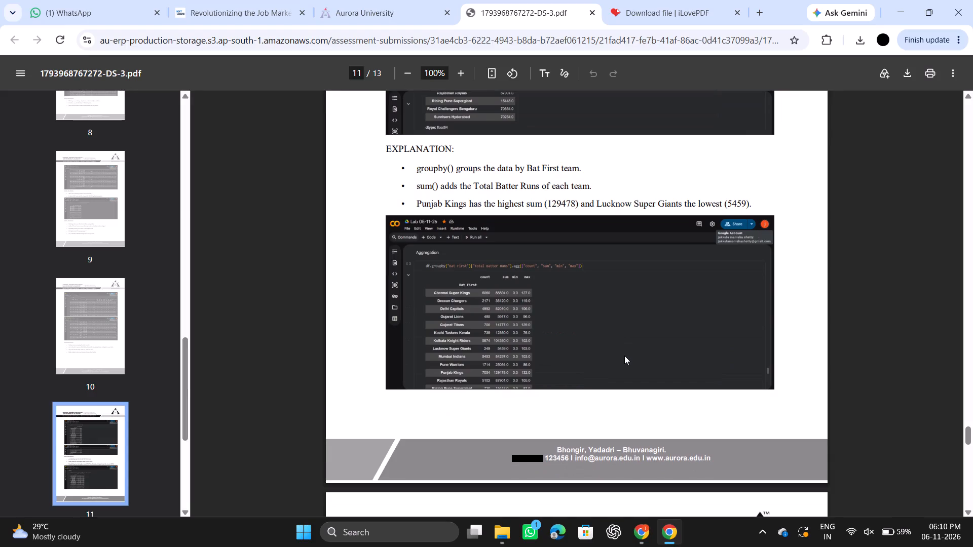
pyautogui.scroll(-7, 624, 356)
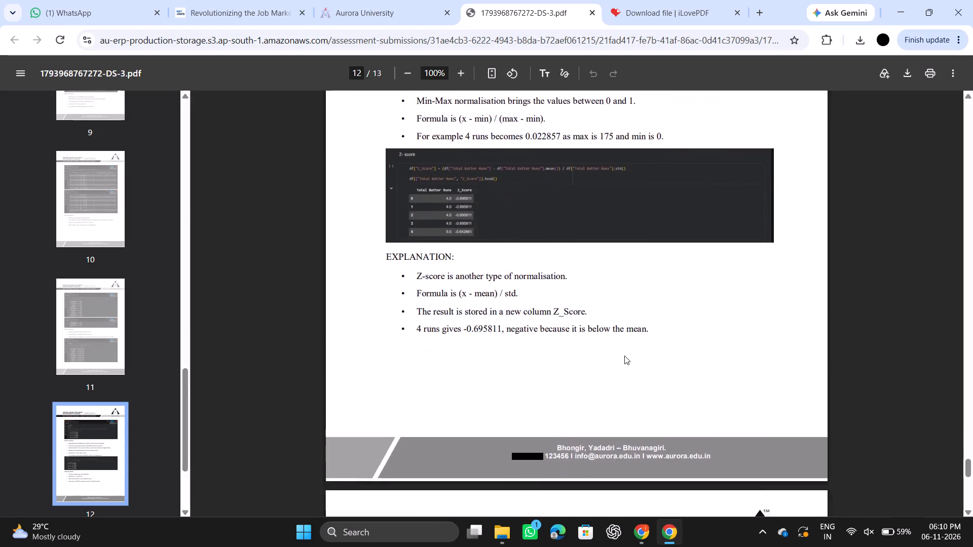
pyautogui.scroll(-9, 624, 356)
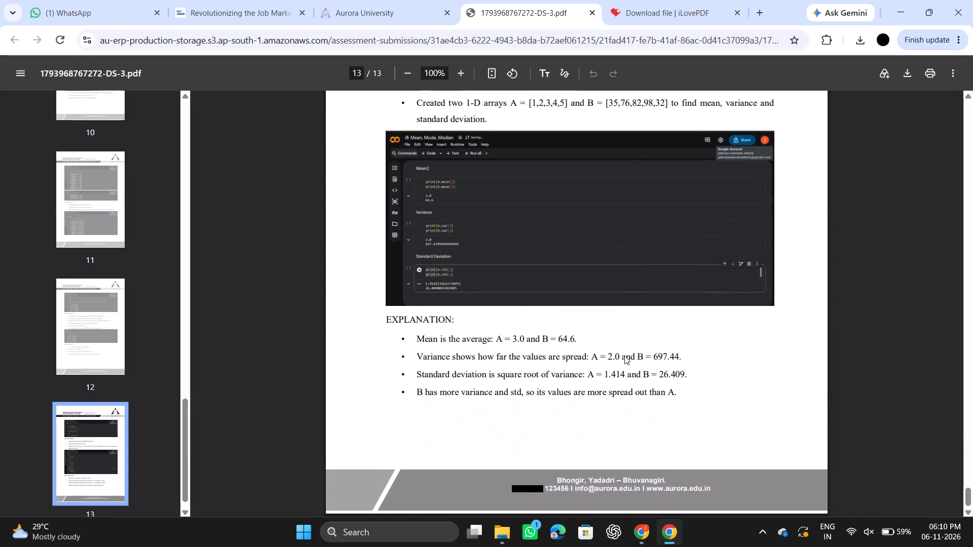
pyautogui.scroll(-2, 624, 356)
pyautogui.click(592, 11)
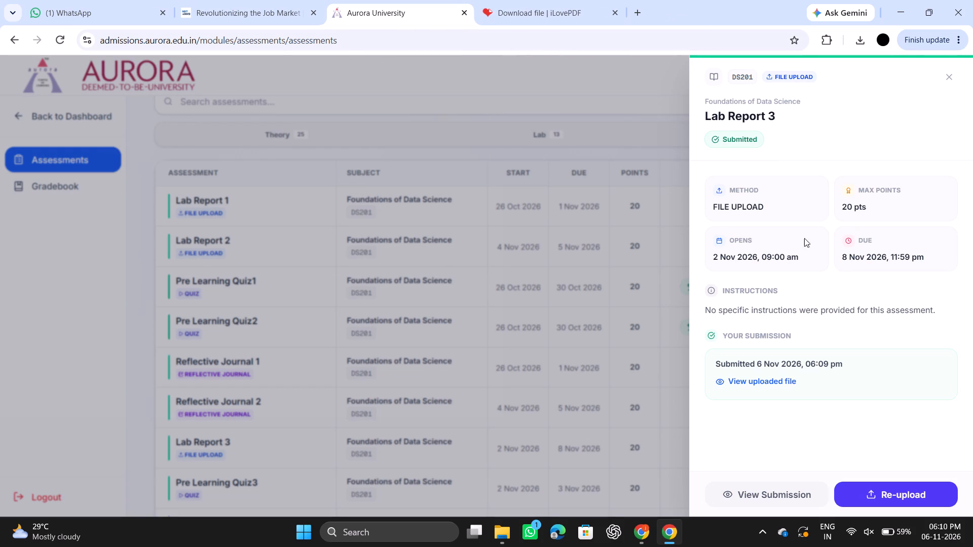
pyautogui.click(951, 73)
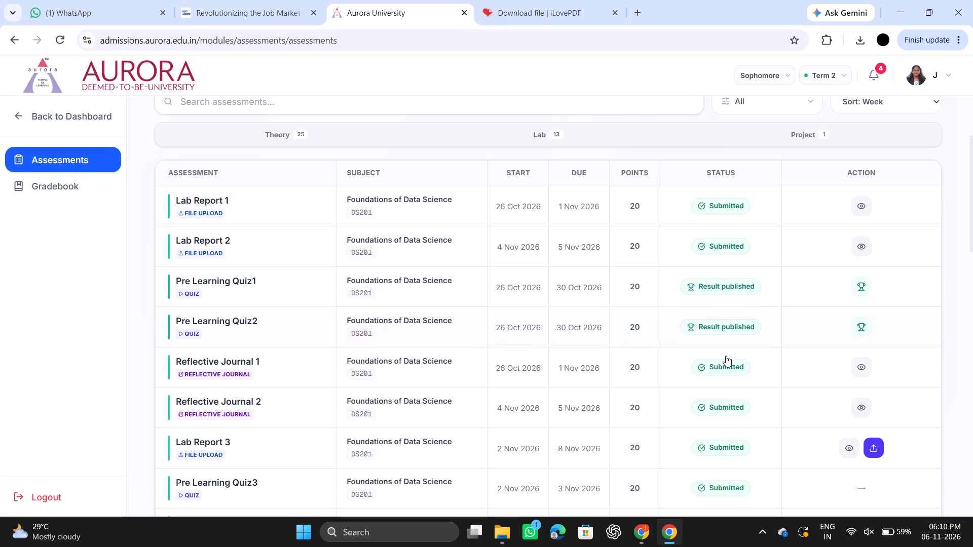
# Return from Foundations of Data Science to the assessments overview of all courses and check the course cards for due assessments.
pyautogui.scroll(5, 726, 356)
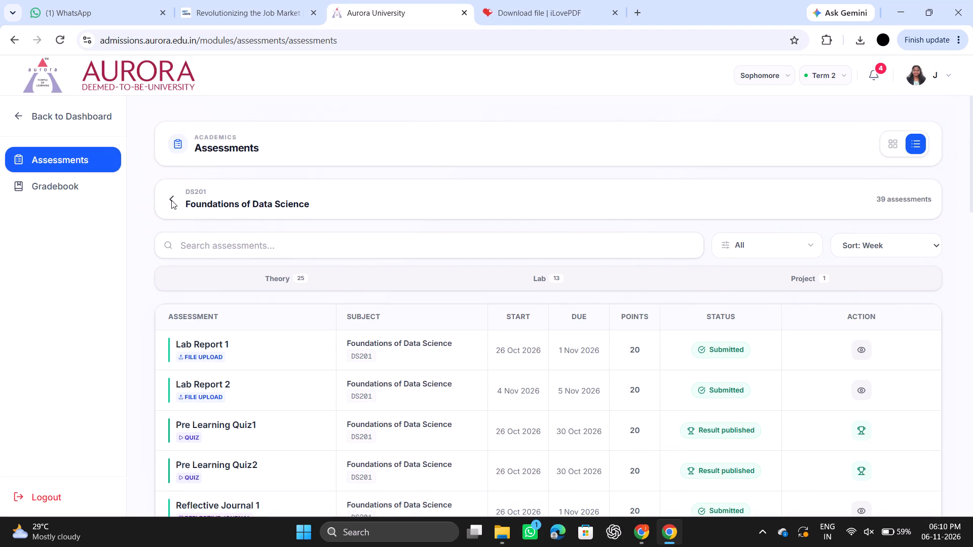
pyautogui.click(171, 200)
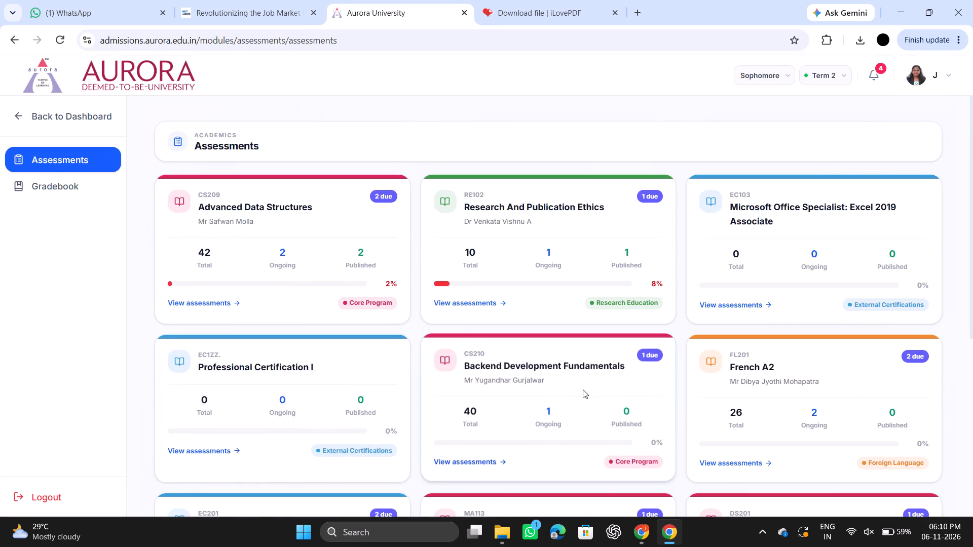
pyautogui.scroll(-1, 583, 389)
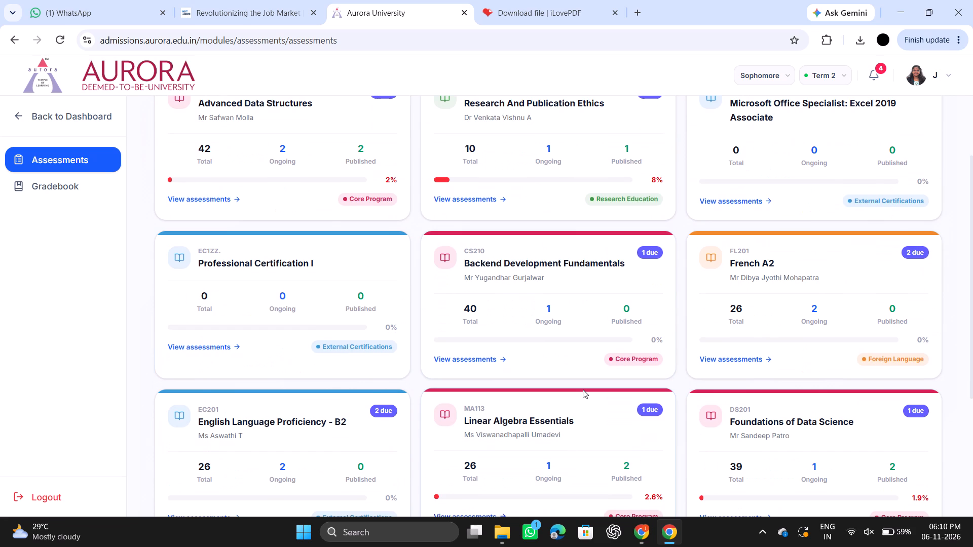
pyautogui.scroll(-1, 583, 389)
pyautogui.scroll(1, 583, 389)
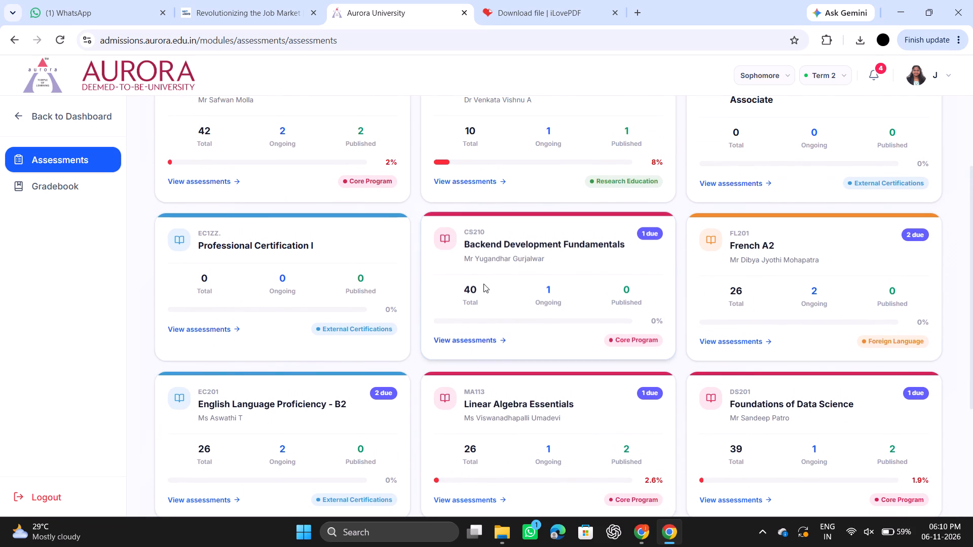
pyautogui.scroll(1, 483, 284)
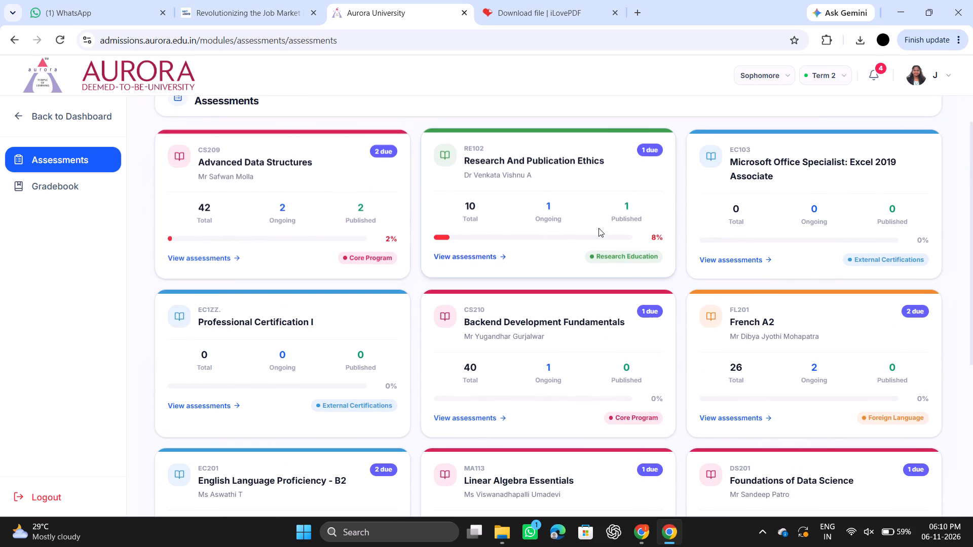